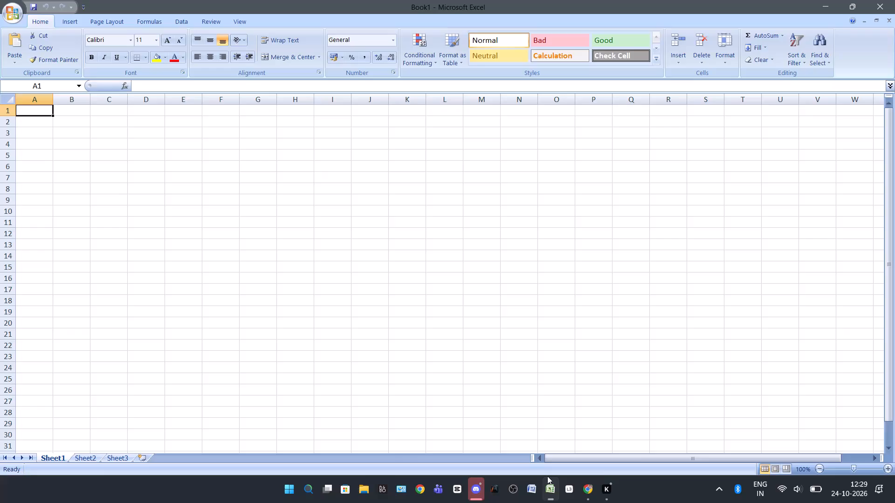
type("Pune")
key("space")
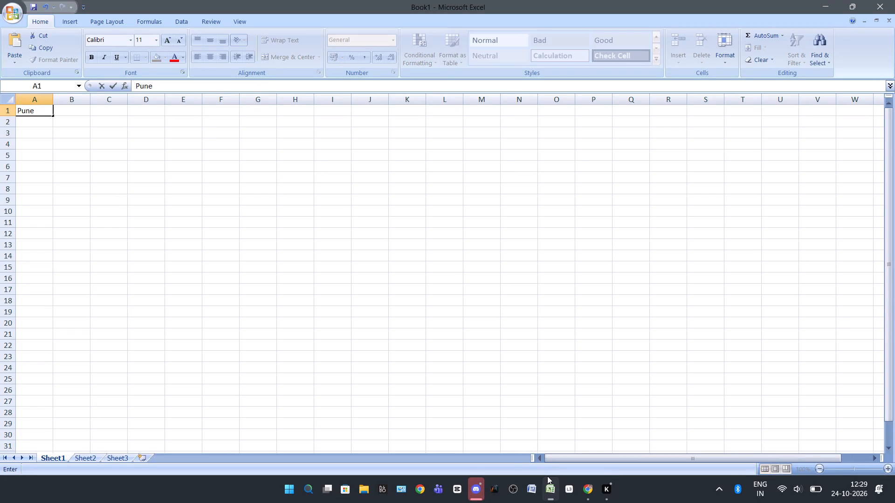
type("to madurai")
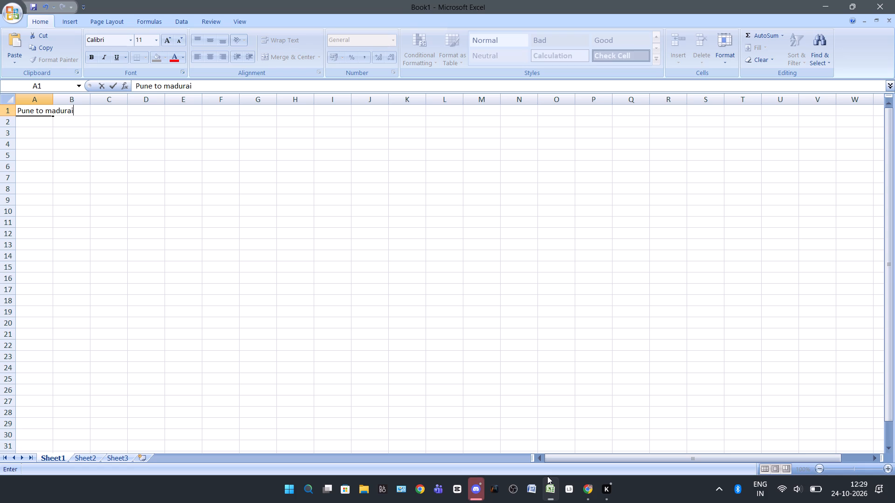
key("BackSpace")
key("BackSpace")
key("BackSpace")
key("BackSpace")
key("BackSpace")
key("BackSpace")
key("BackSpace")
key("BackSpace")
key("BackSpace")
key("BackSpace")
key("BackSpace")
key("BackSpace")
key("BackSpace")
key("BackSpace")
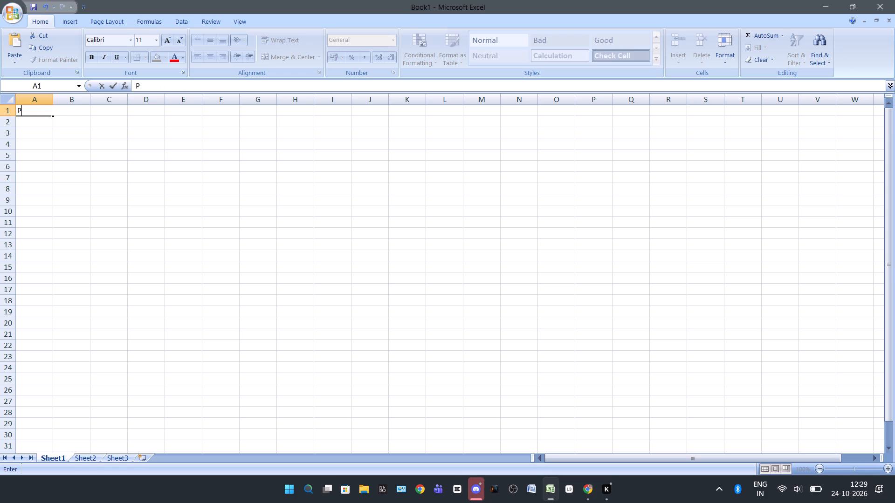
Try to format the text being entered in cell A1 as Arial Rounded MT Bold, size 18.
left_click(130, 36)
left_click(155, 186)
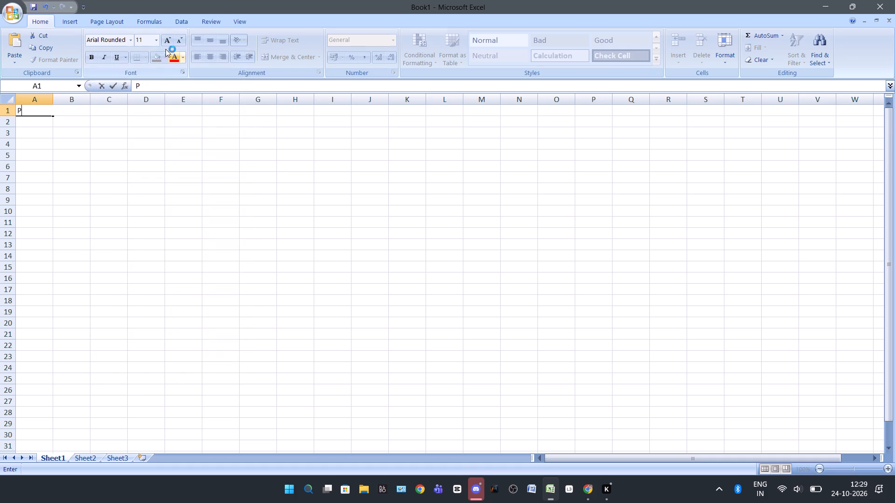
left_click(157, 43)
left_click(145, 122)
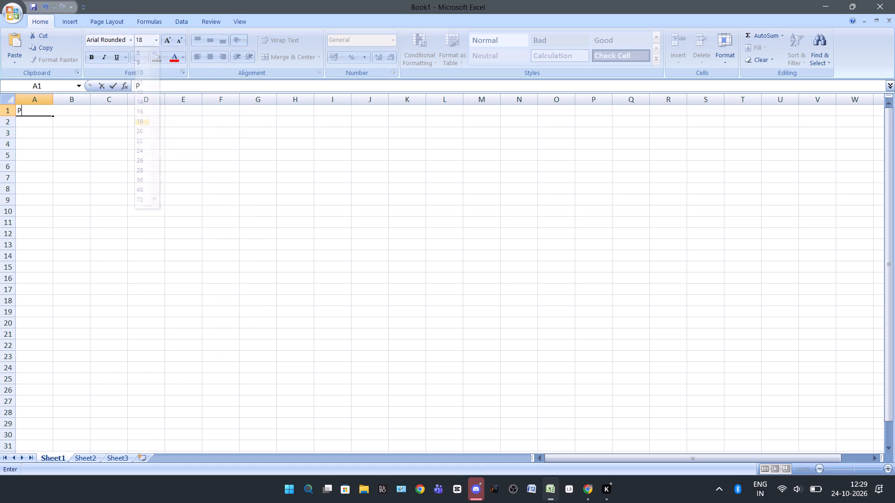
Enter the title "Pune to Madurai -10 day Group Budget" in cell A1.
key("BackSpace")
type("Pune")
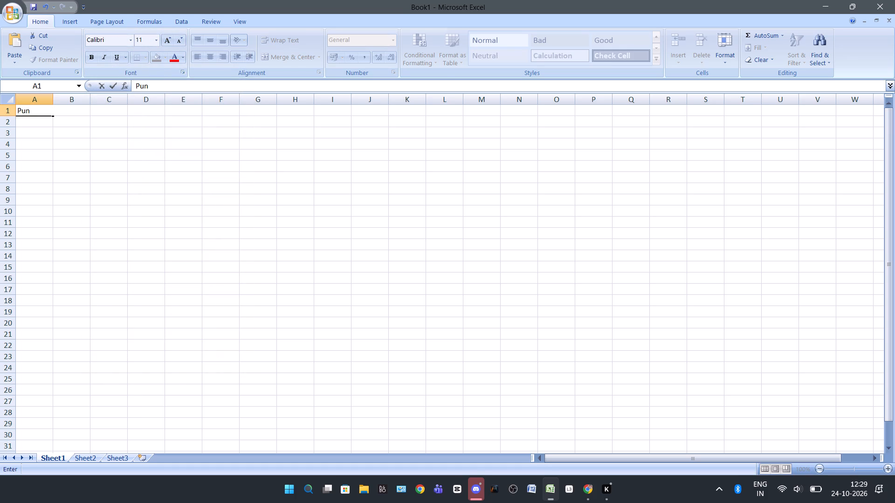
key("space")
type("to")
key("space")
key("alt+0")
key("alt+1")
key("alt+2")
key("alt+8")
key("m")
key("BackSpace")
key("BackSpace")
type("Madurai")
key("space")
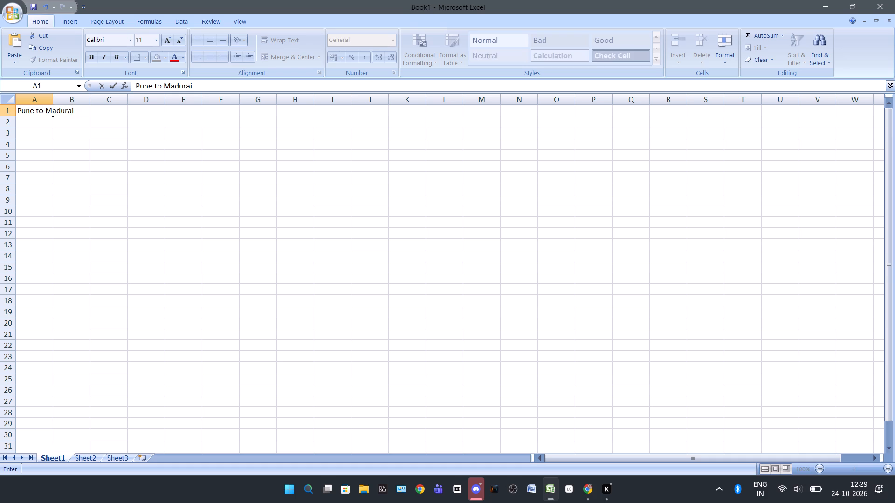
type("-10 day")
key("space")
type("Group")
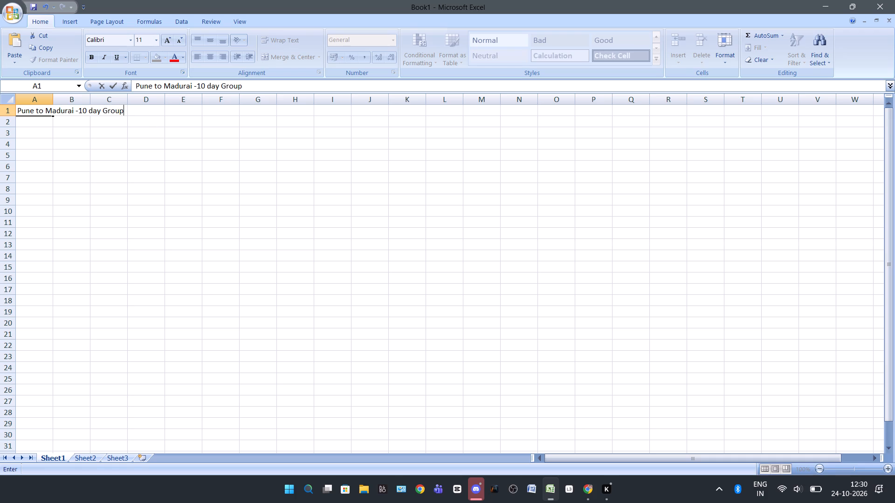
key("space")
type("BUdget")
key("Left")
key("Left")
key("Left")
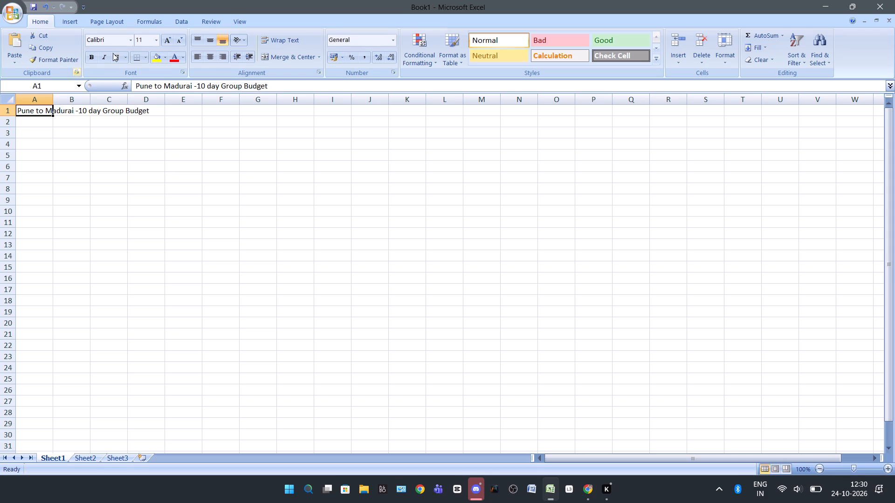
Format the title cells A1 to D1 in Arial Rounded MT Bold at size 20.
left_click_drag(28, 112, 119, 112)
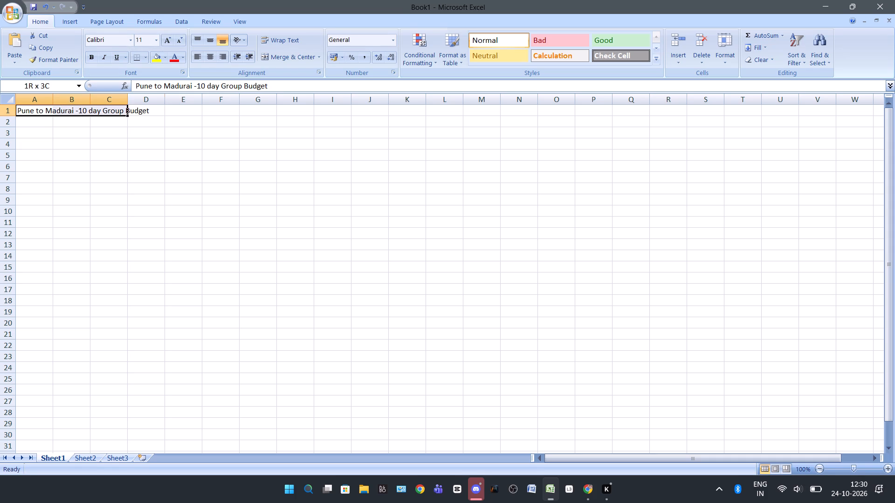
left_click_drag(119, 112, 138, 112)
left_click(131, 37)
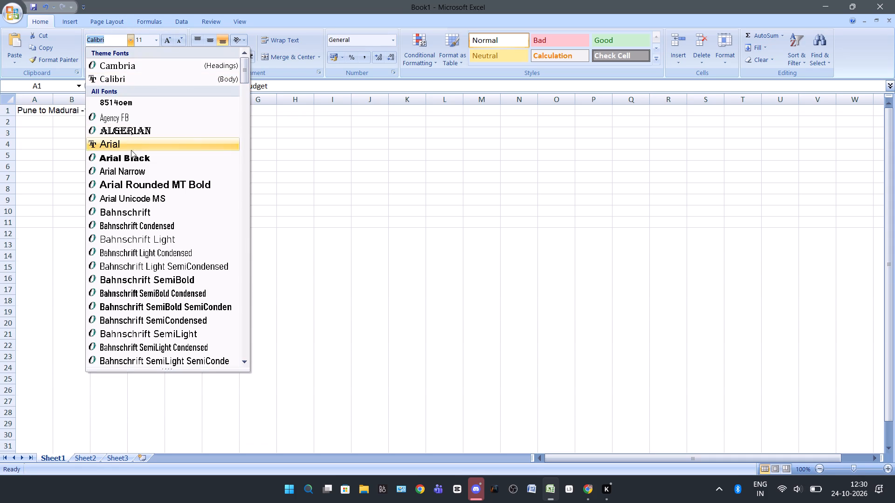
left_click(141, 185)
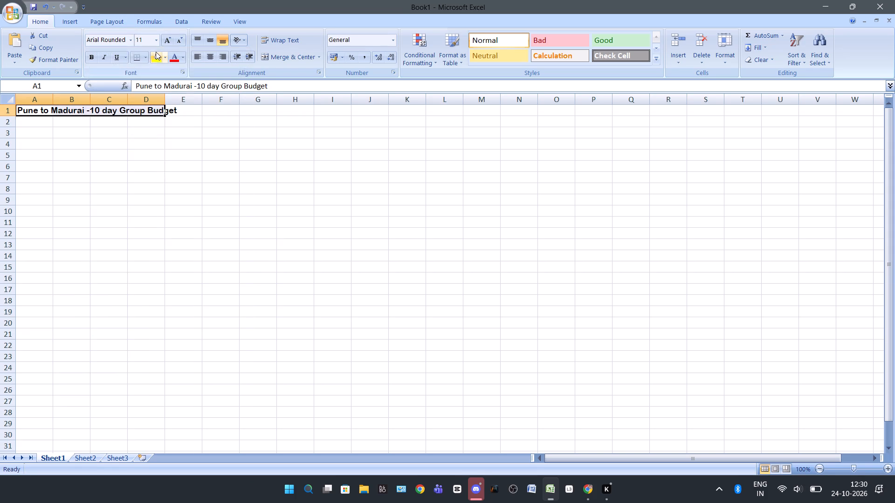
left_click(155, 42)
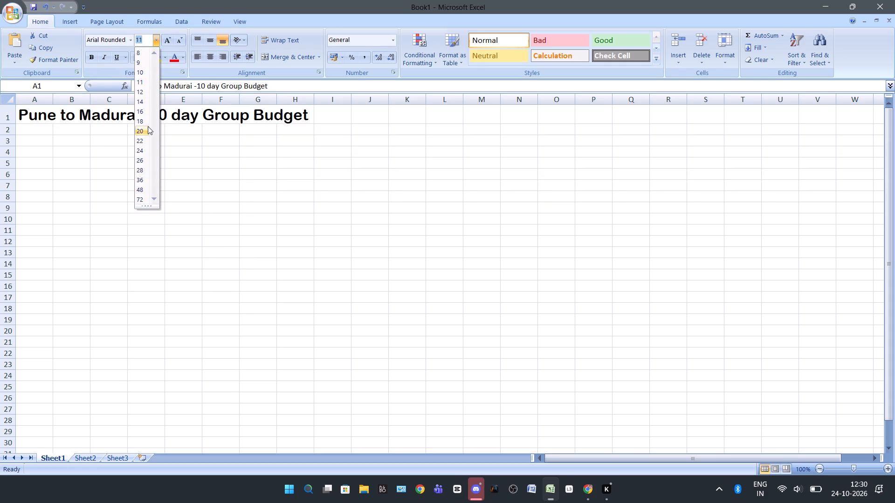
left_click(148, 126)
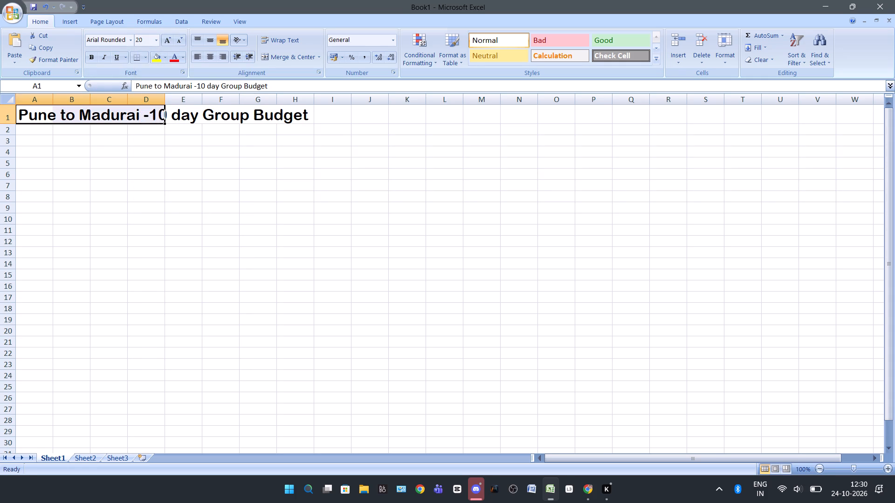
Widen each of columns A, B, C and D to roughly four times the default column width.
left_click_drag(54, 97, 183, 108)
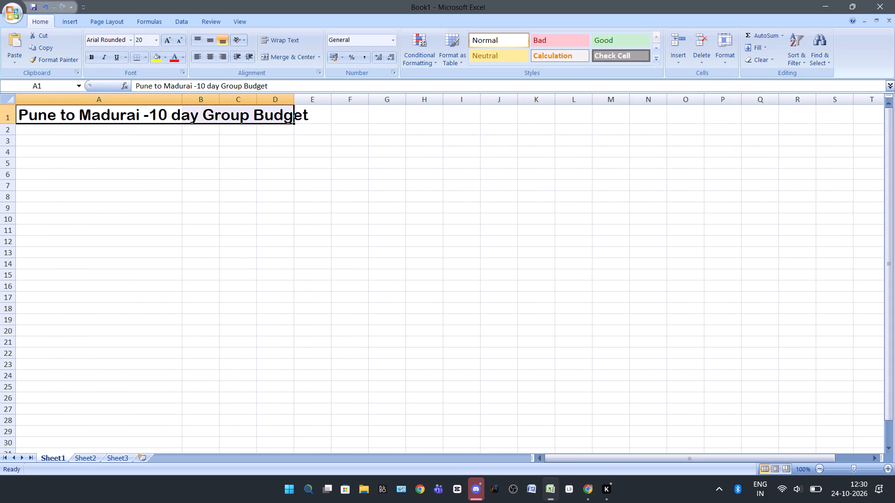
left_click_drag(220, 100, 333, 100)
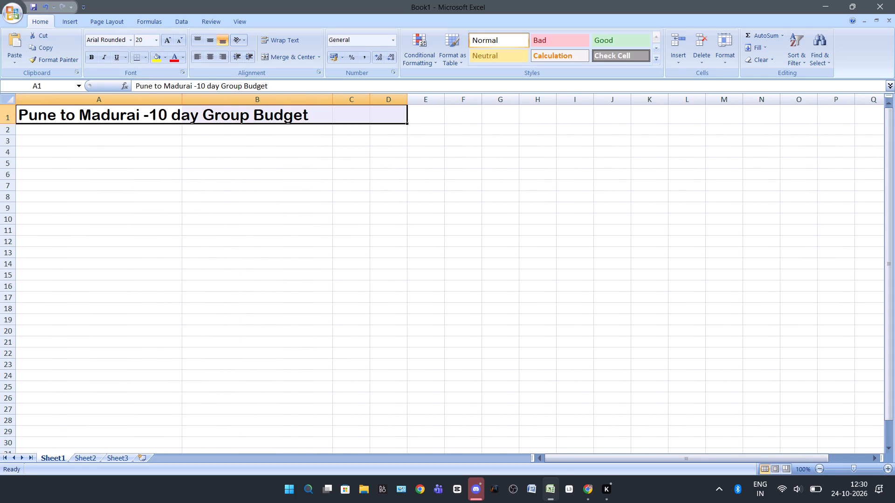
left_click_drag(371, 98, 506, 102)
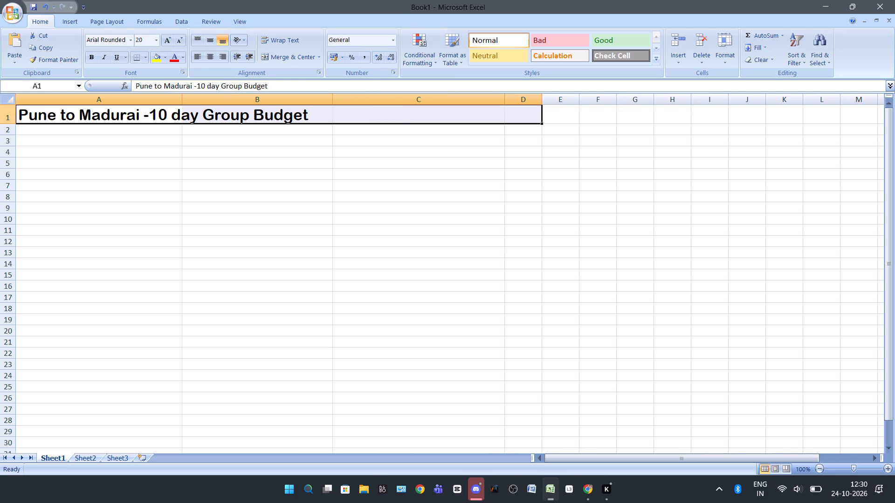
left_click_drag(541, 101, 658, 102)
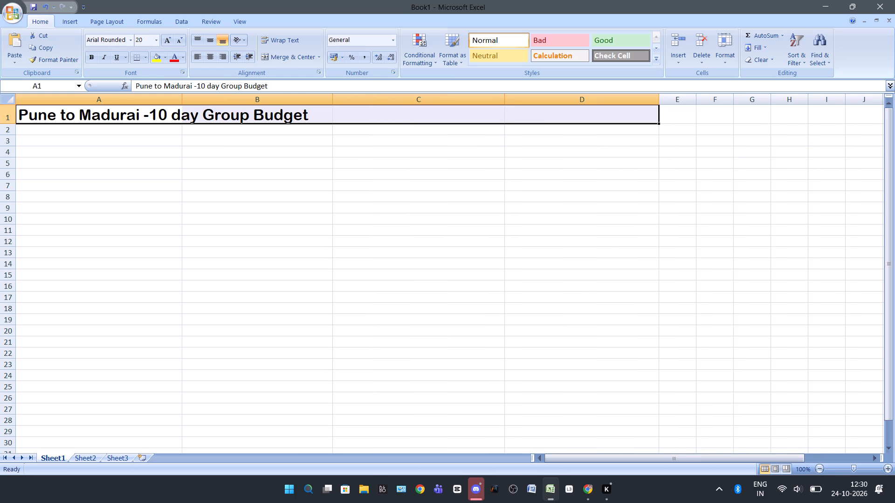
Merge and center the title across cells A1 to D1.
left_click(286, 60)
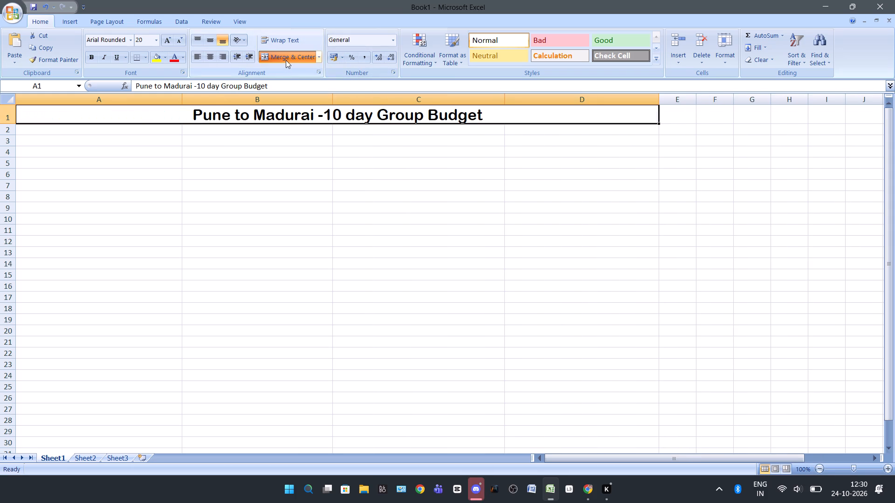
left_click(121, 134)
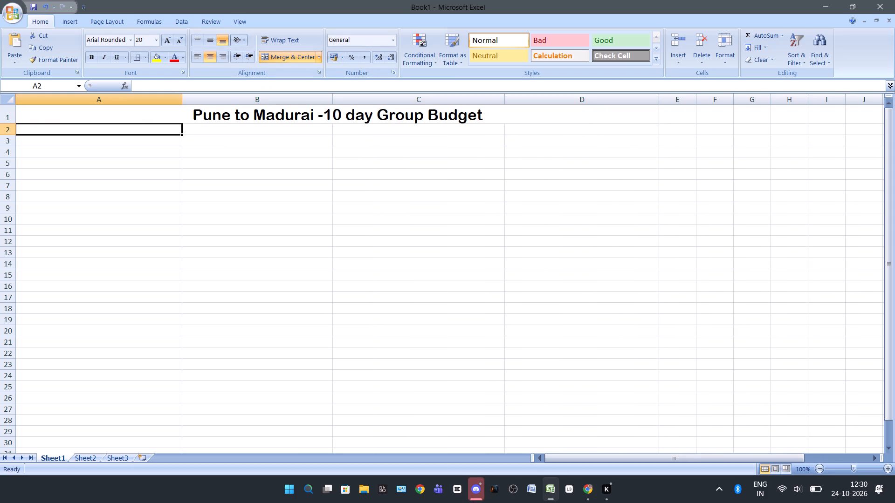
Fill the merged title cell in row 1 with a light aqua-blue theme color.
left_click(68, 115)
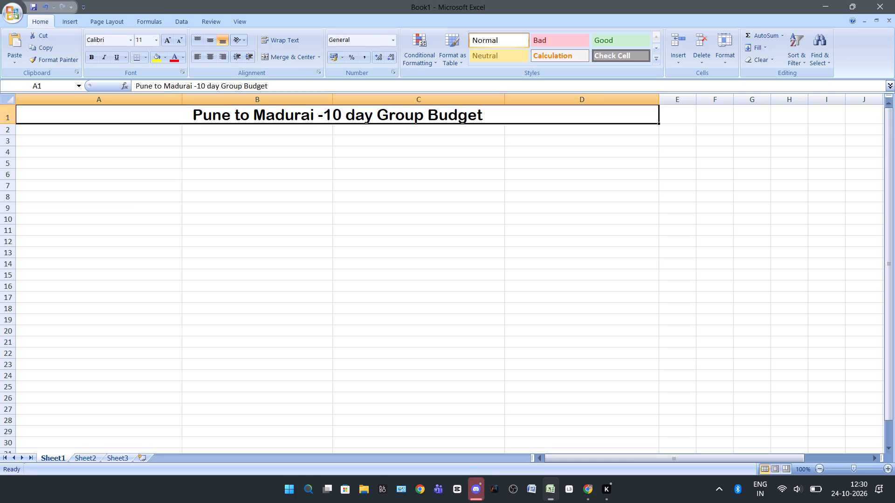
left_click(163, 58)
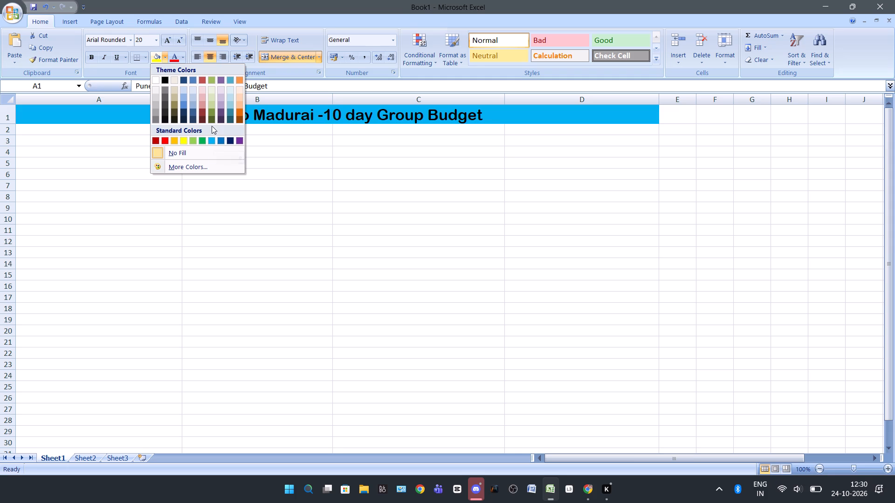
left_click(229, 107)
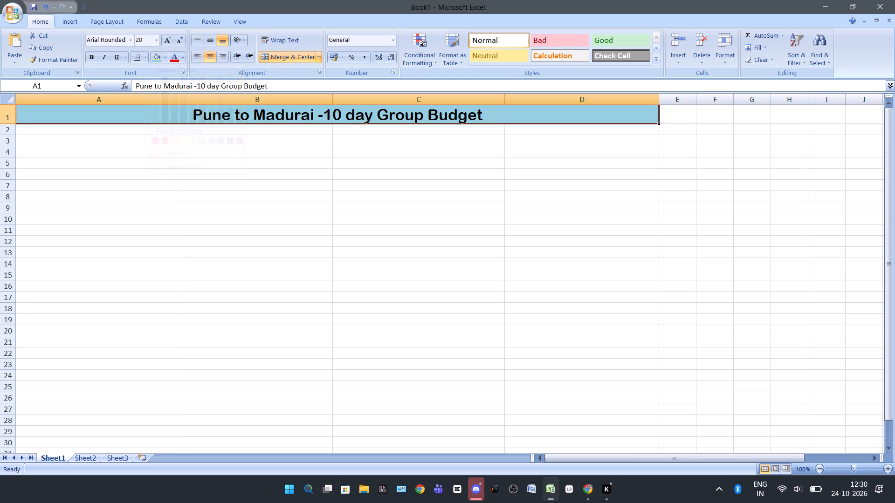
Begin the subtitle in cell A2 with "Estimated planning budget / 96 travellers / ".
left_click(128, 128)
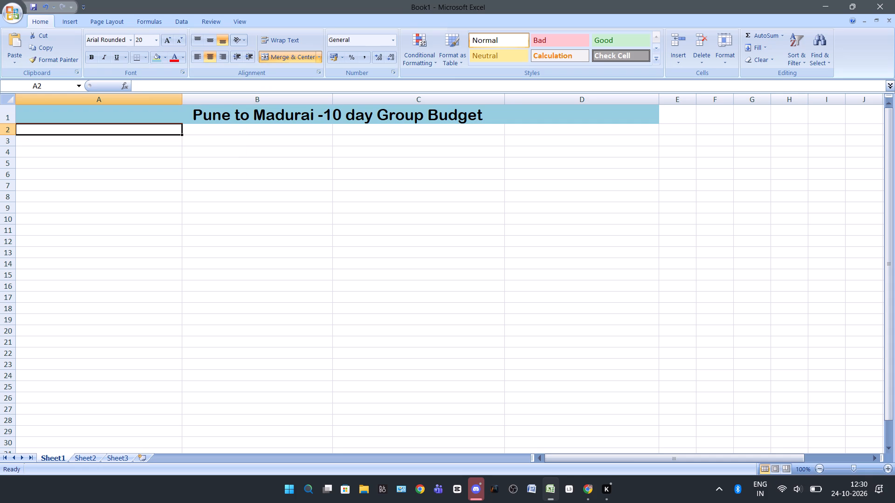
type("Estimated")
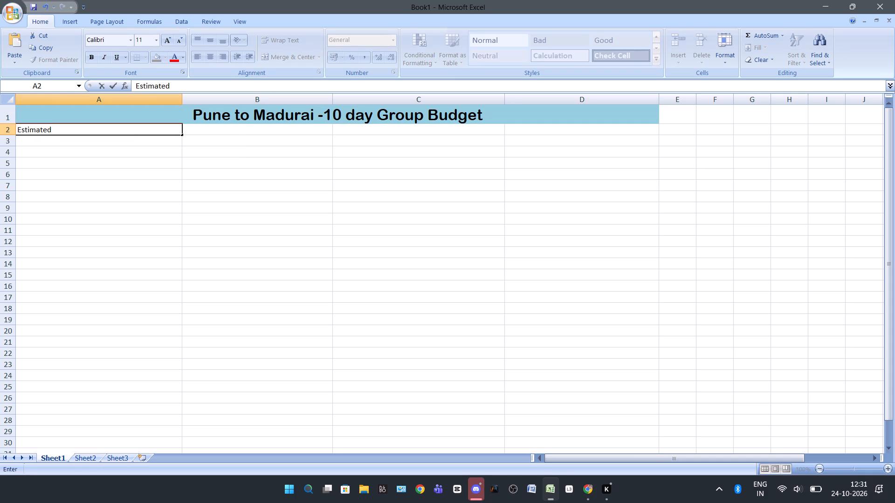
key("space")
type("planning")
key("space")
type("budget")
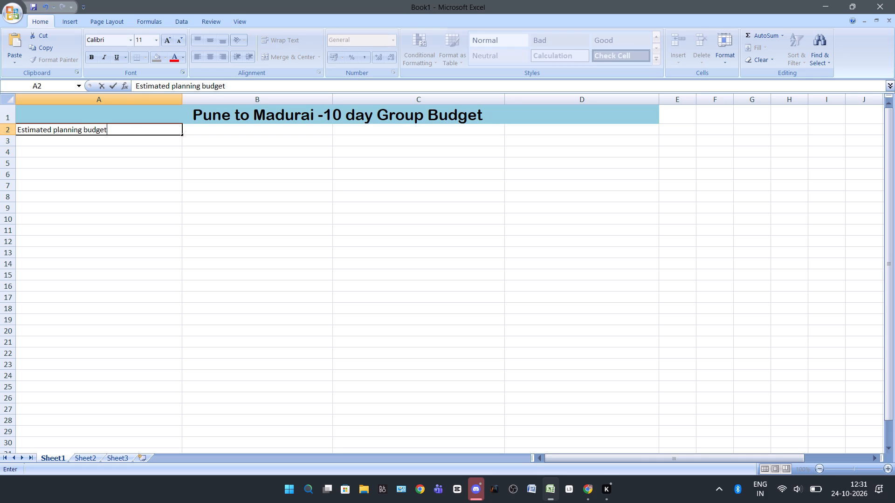
key("shift+question")
key("BackSpace")
type("/")
key("space")
key("BackSpace")
key("BackSpace")
key("space")
key("slash")
key("space")
type("96 travellers")
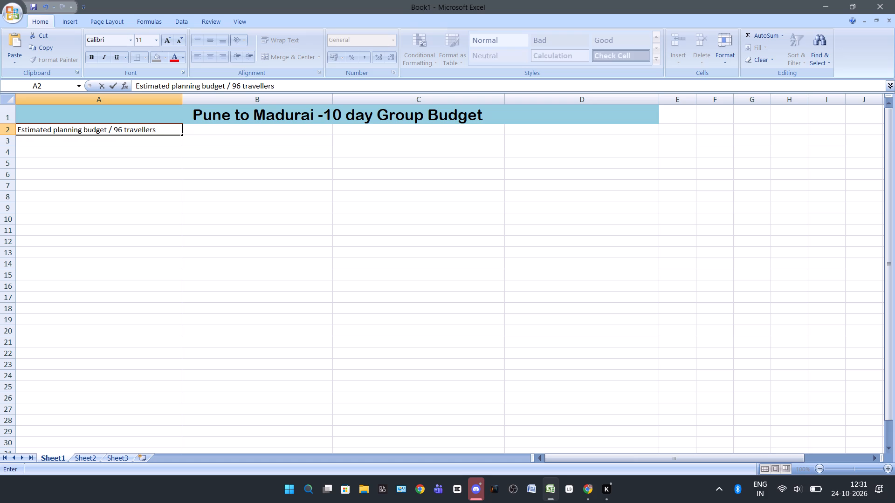
key("space")
type("/")
key("space")
Continue the A2 subtitle with "Private bus /", correcting the spelling of "Private".
type("rivate bus")
key("space")
type("/")
key("Left")
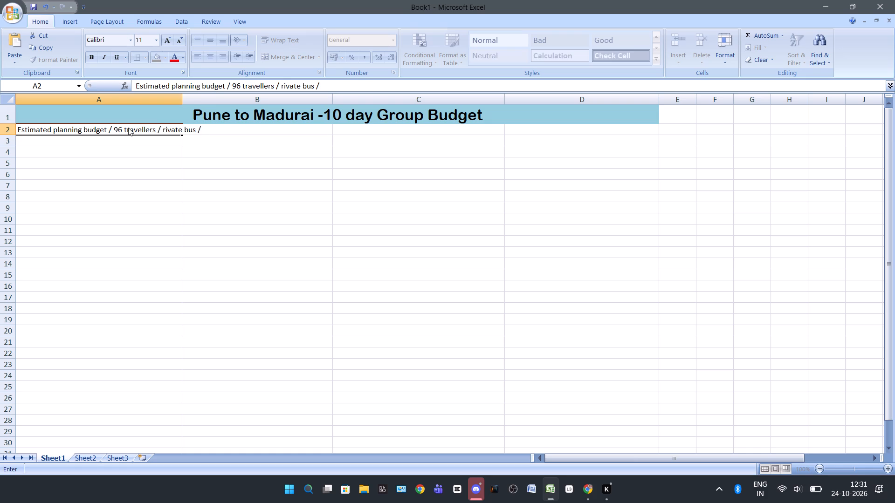
key("Left")
key("Left")
key("Left")
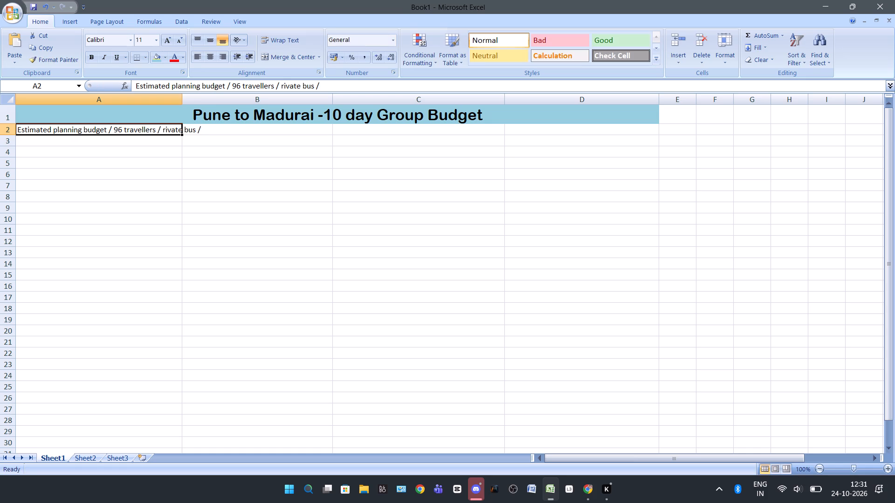
left_click(283, 85)
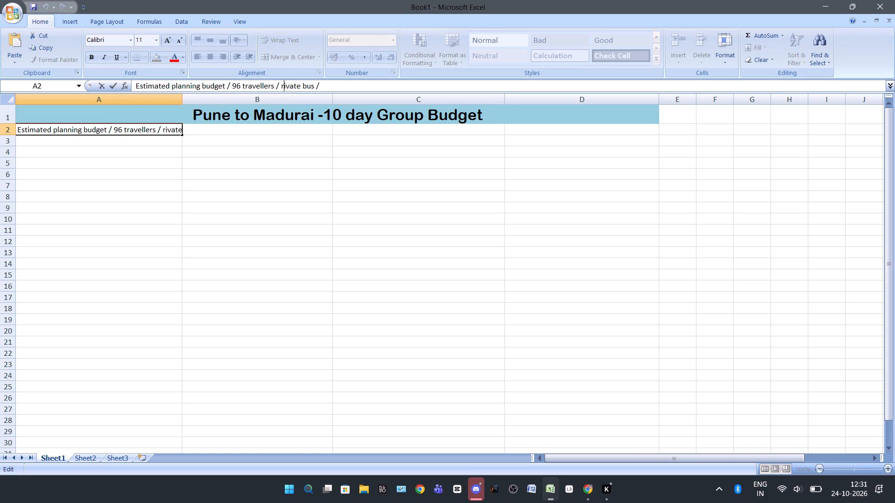
key("BackSpace")
type("PR")
key("r")
key("BackSpace")
key("r")
key("BackSpace")
key("BackSpace")
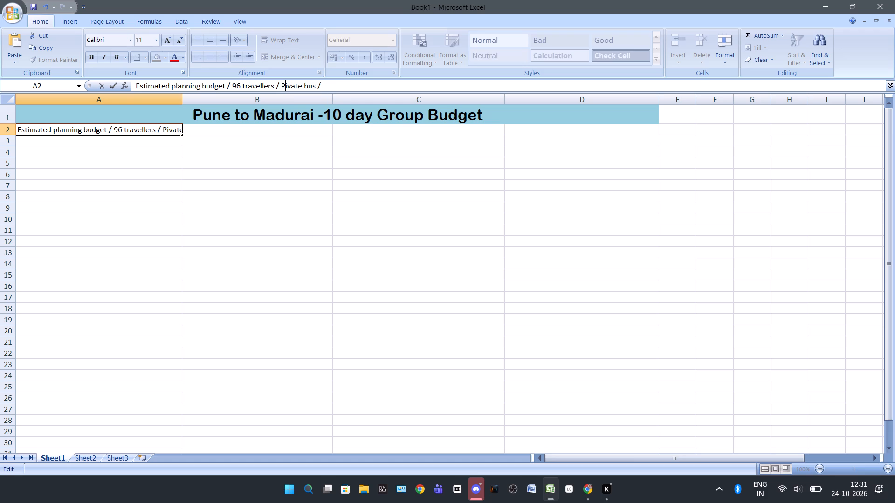
key("r")
key("BackSpace")
key("r")
Complete the A2 subtitle by appending "Budget Hotel / INR" at its end.
left_click(331, 85)
key("space")
type("Budget Hotel")
key("space")
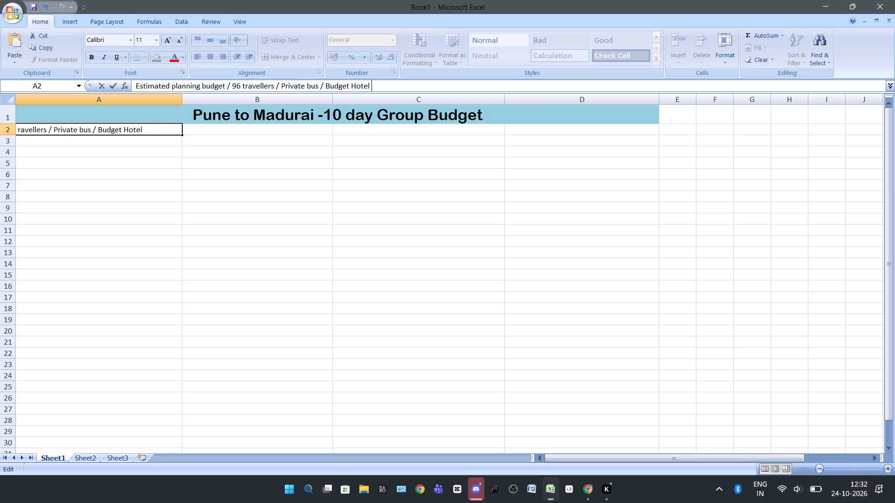
type("/")
key("space")
type("INR")
left_click(120, 144)
Make the subtitle cells A2 to B2 bold.
left_click(70, 129)
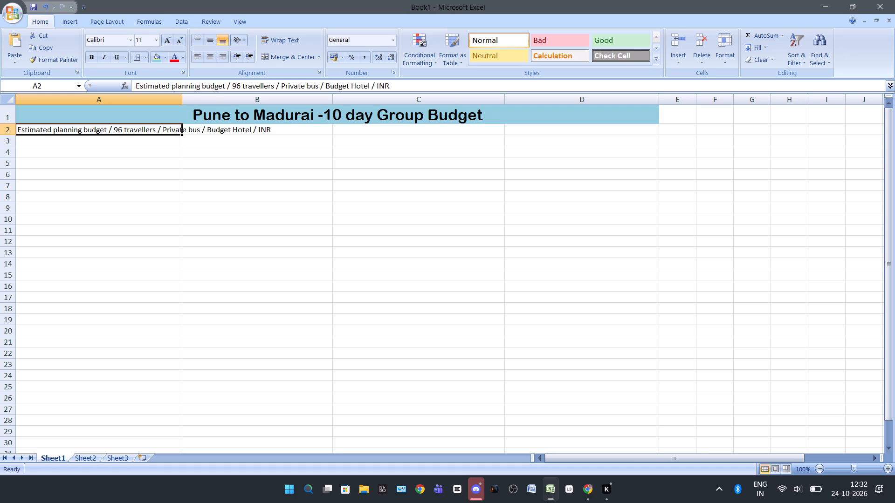
left_click_drag(48, 130, 231, 132)
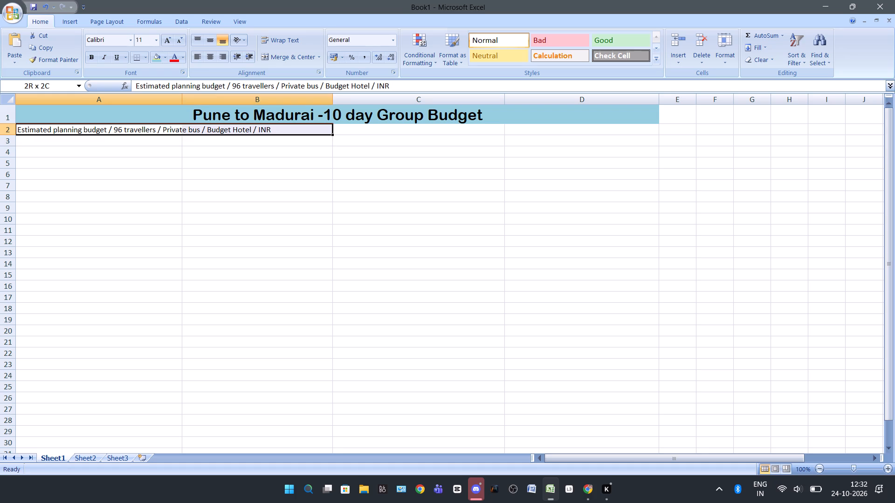
left_click_drag(231, 132, 231, 132)
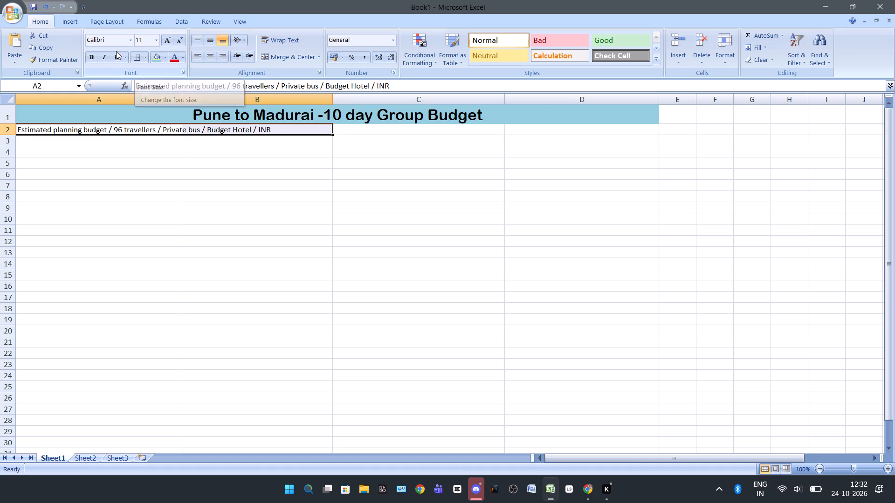
left_click(92, 57)
left_click(110, 142)
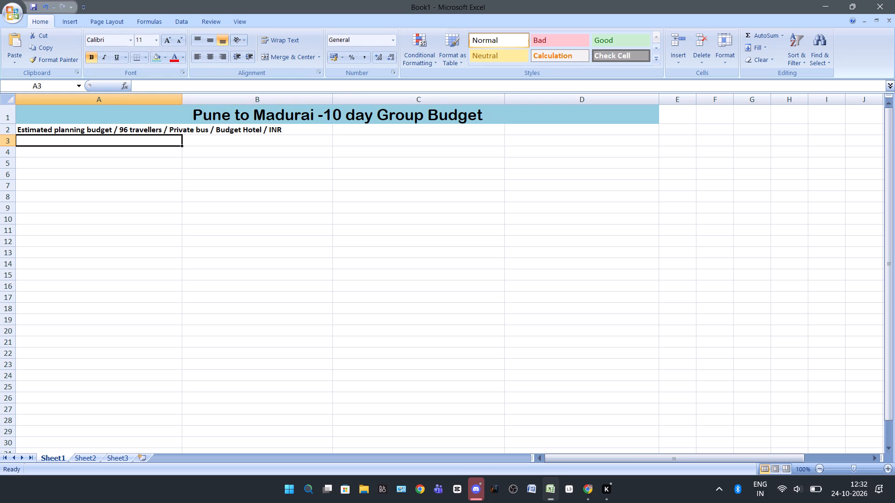
Enter the section heading "Planning Assumptions" in cell A4, leaving row 3 blank.
left_click(103, 154)
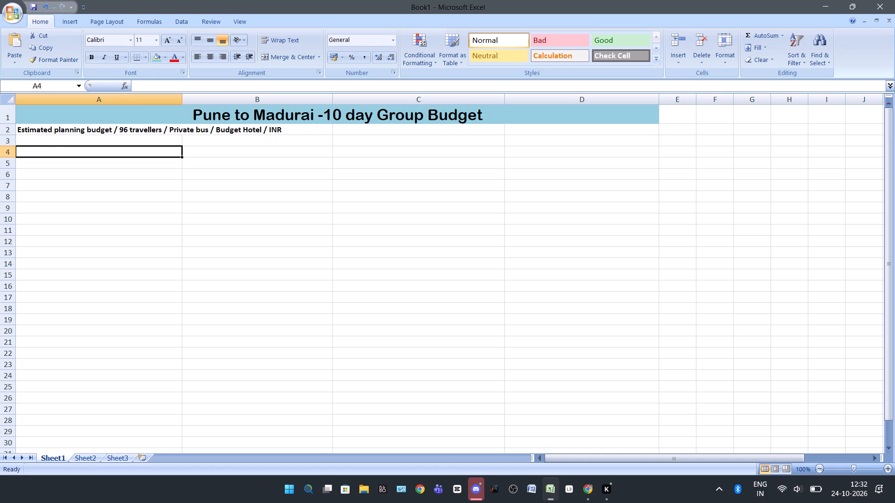
type("Planning Assuno")
key("BackSpace")
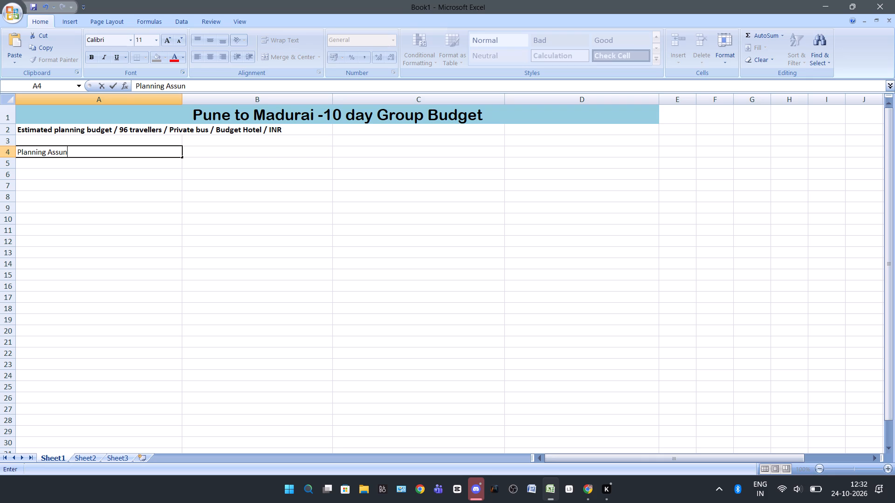
key("BackSpace")
type("mptions")
left_click_drag(103, 154, 211, 156)
left_click_drag(211, 156, 224, 157)
left_click(54, 163)
Shade the section heading row from A4 to D4 with a light aqua fill, lighter than the title's.
left_click(45, 151)
left_click_drag(63, 152, 147, 152)
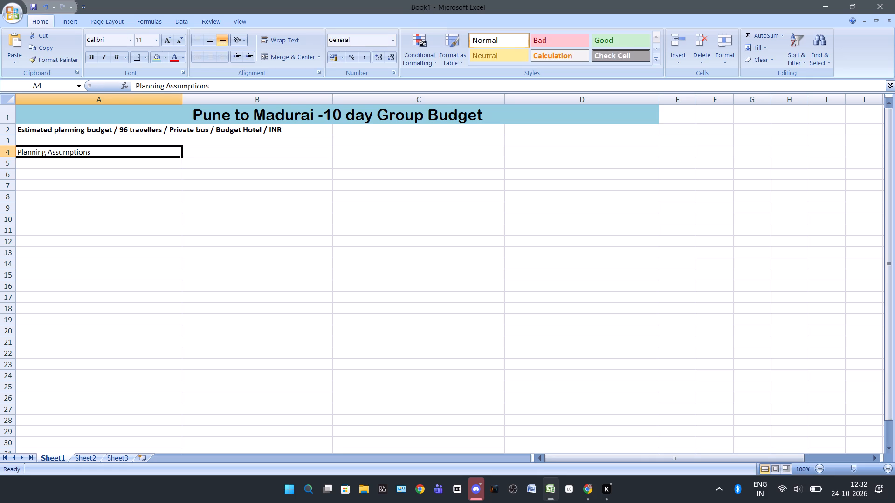
left_click_drag(147, 152, 602, 147)
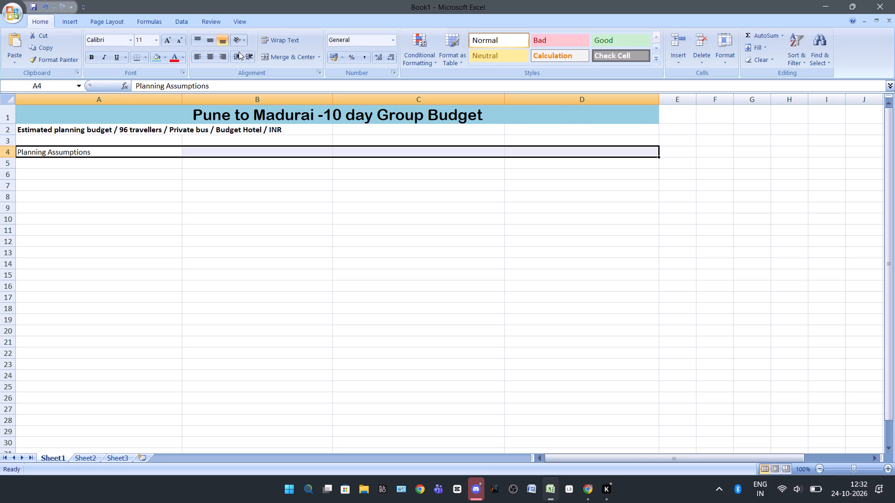
left_click(165, 55)
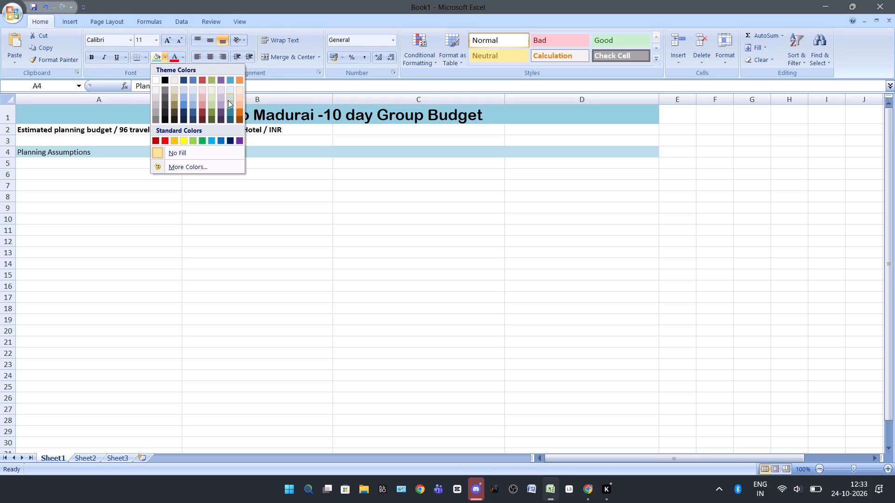
left_click(228, 100)
Make the "Planning Assumptions" heading text in cell A4 bold.
left_click(88, 150)
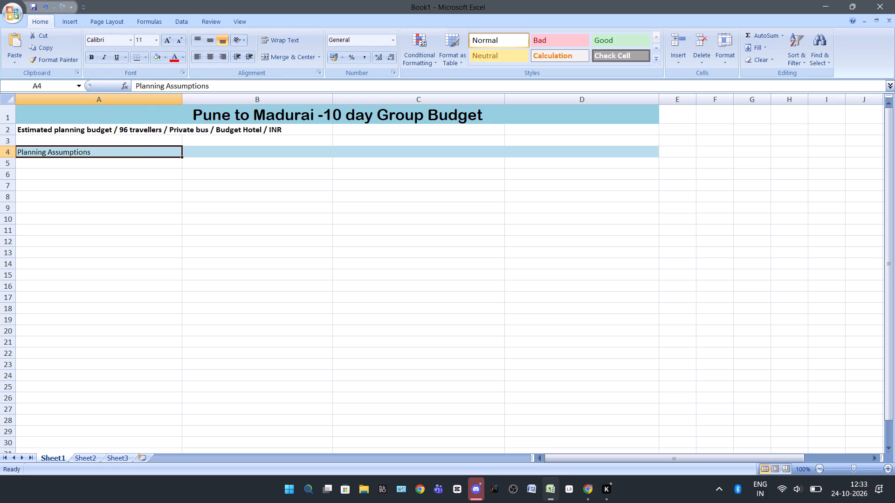
triple_click(84, 154)
left_click_drag(95, 154, 13, 151)
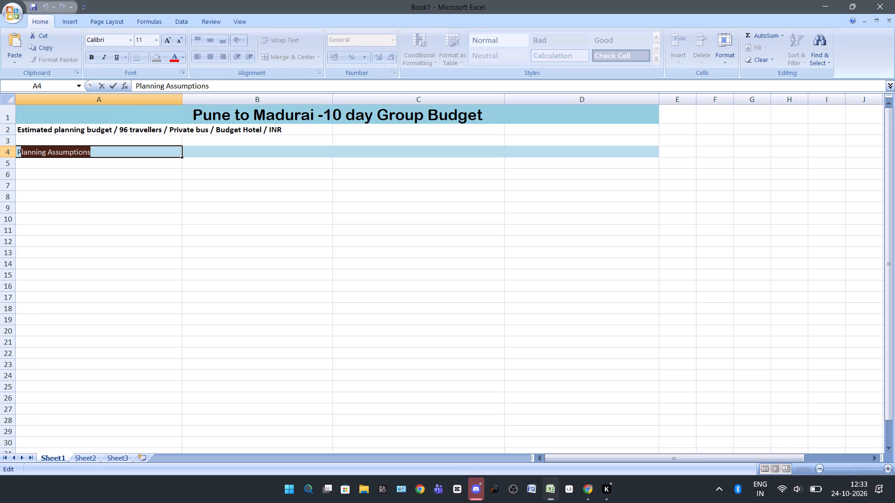
left_click_drag(13, 151, 12, 151)
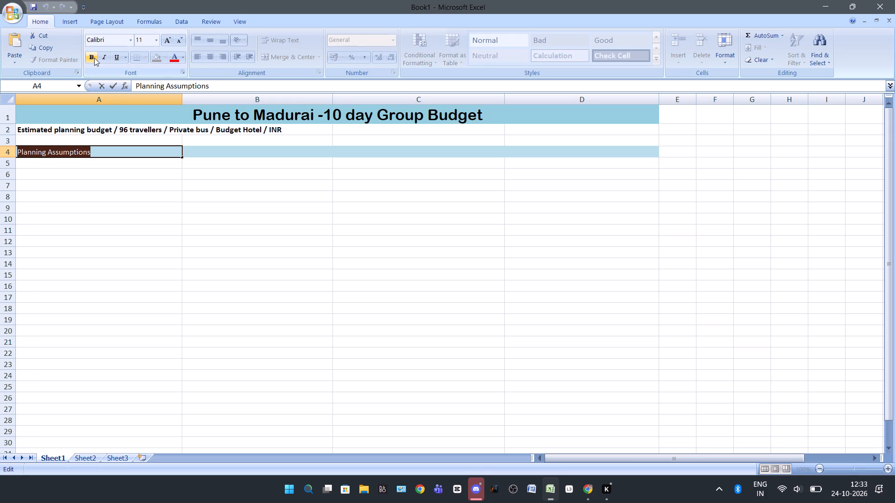
left_click(94, 58)
Enter the labels "Group Size", "Trip Duration", "Bus Arranged" and "Meal Plan" in cells A5 to A8.
left_click(85, 166)
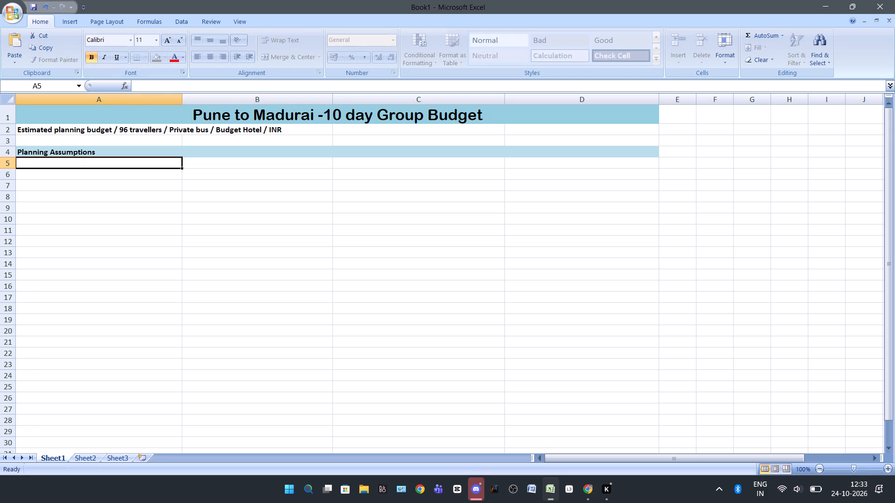
type("Group")
key("space")
type("Size")
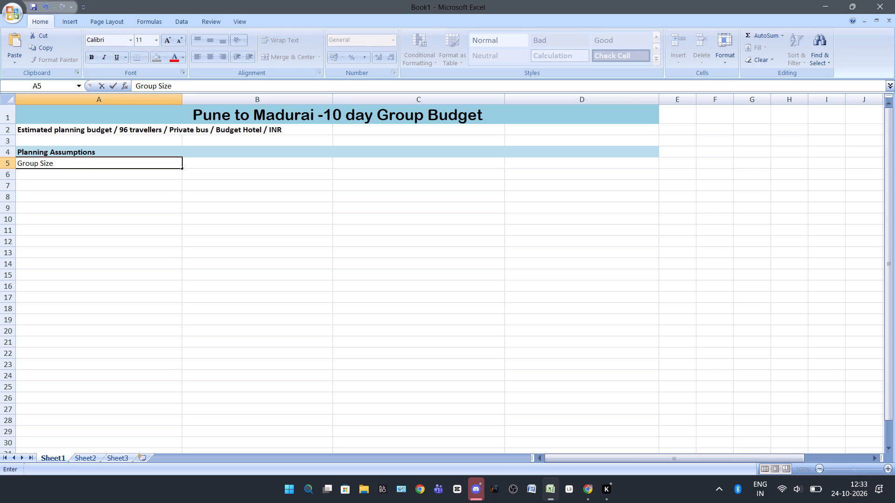
key("Down")
type("Trip")
key("space")
type("Duration")
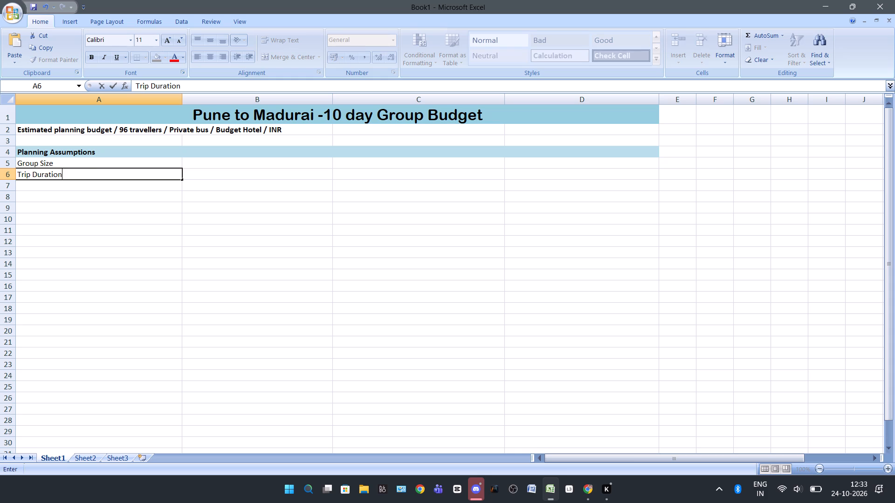
key("Down")
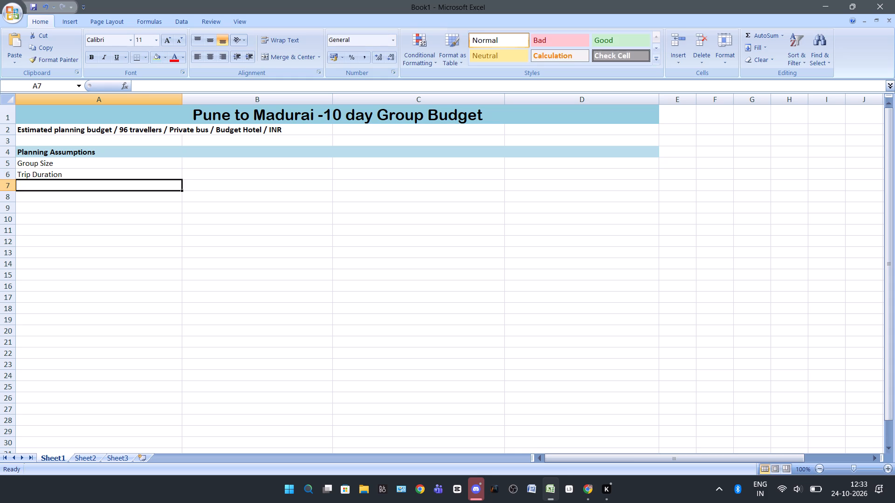
type("Bus")
key("space")
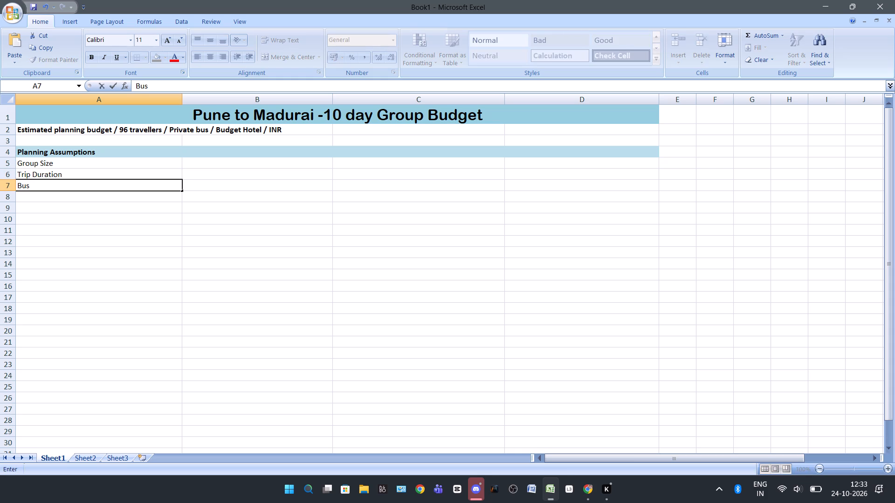
type("Arranged")
key("Down")
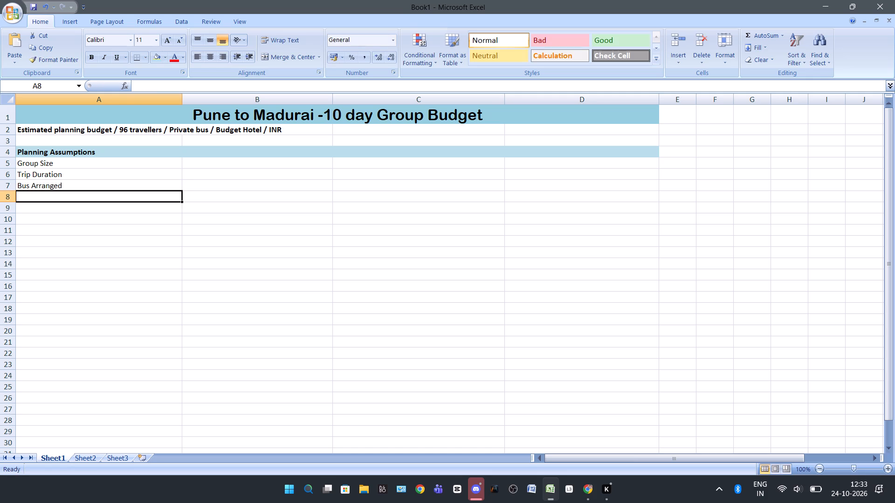
type("Meal Plan")
Enter the label "Local Transport" in cell A9, correcting the spelling of "Transport".
key("Down")
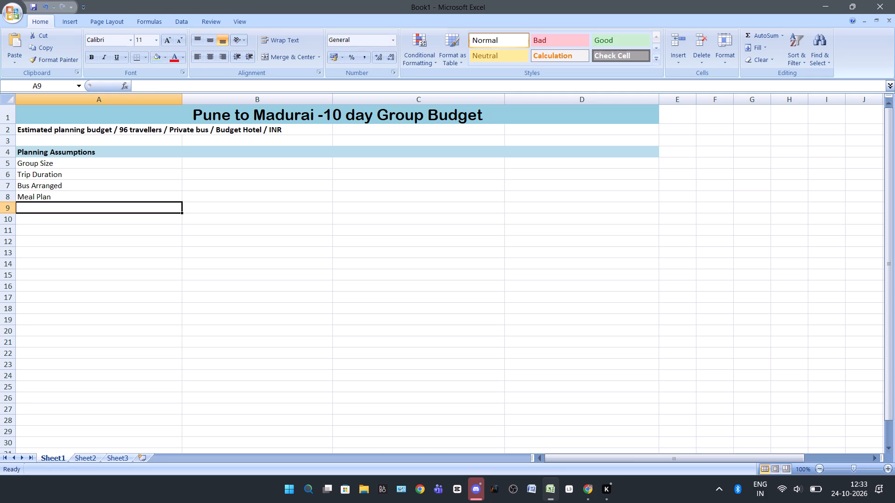
type("LOcal Trnsport")
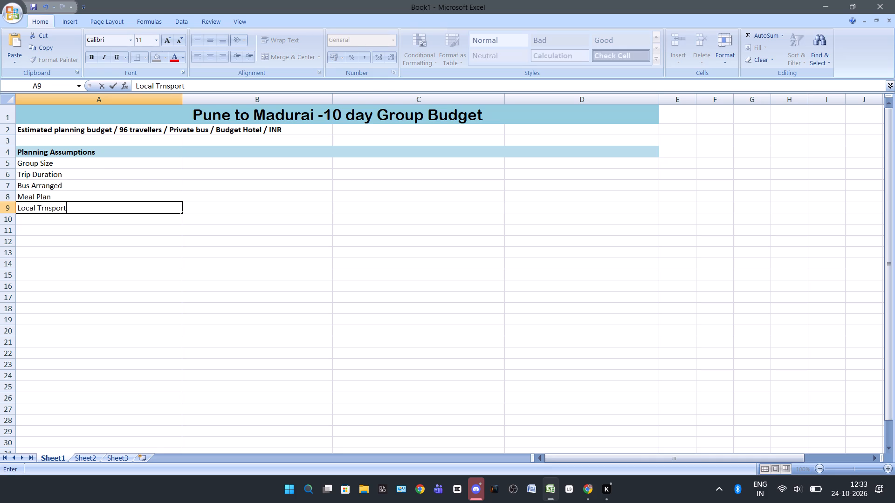
key("Left")
key("Left")
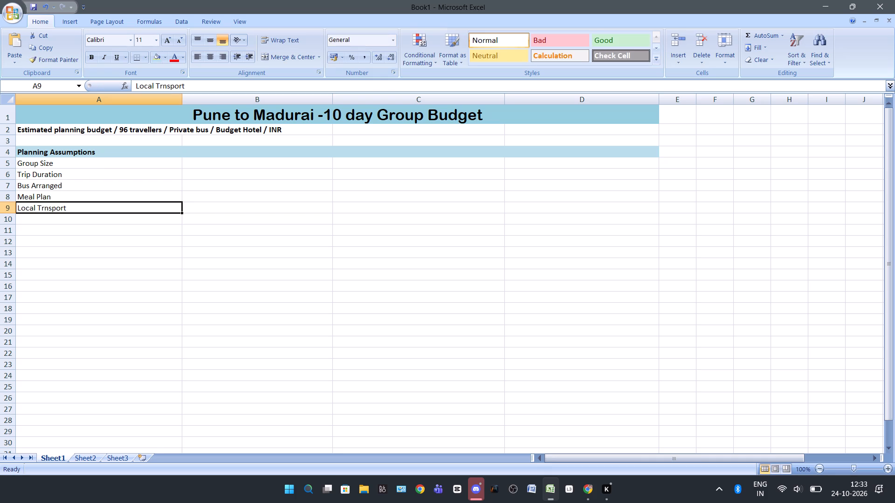
left_click(162, 89)
key("a")
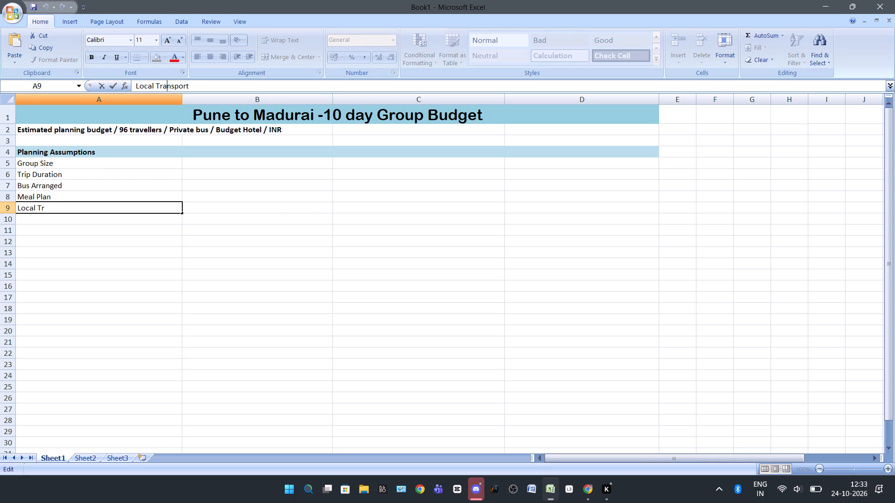
Enter the label "Sightseeing allowance" in cell A10.
left_click(129, 218)
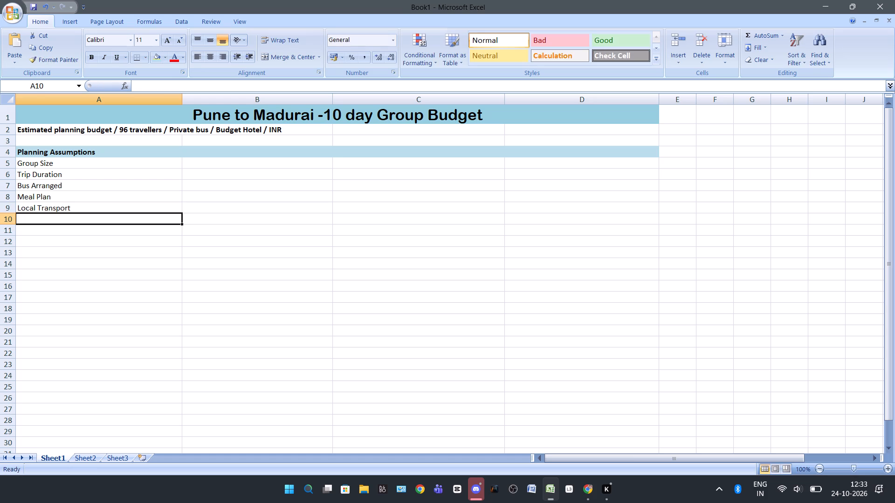
type("Sihgt")
key("BackSpace")
key("BackSpace")
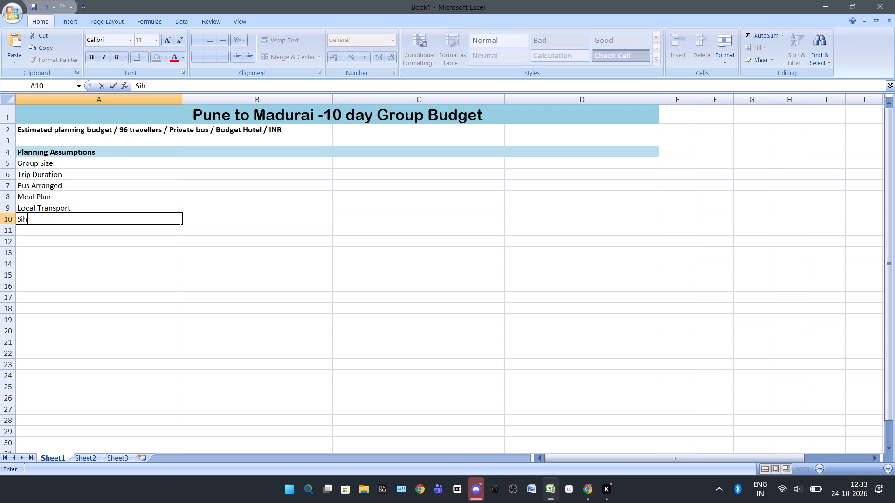
key("BackSpace")
type("ght")
type("seeing")
key("space")
type("allowance")
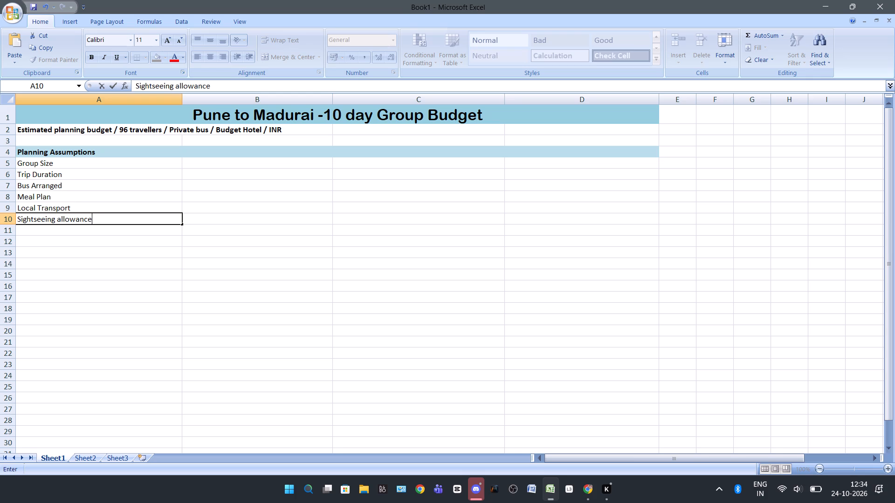
Enter the label "Contigency" in cell A11 as the last planning assumption.
key("Down")
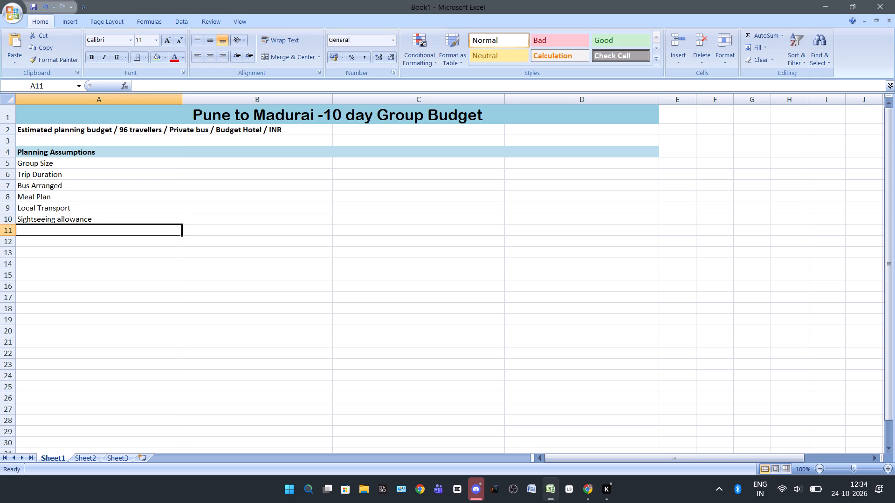
type("Ci")
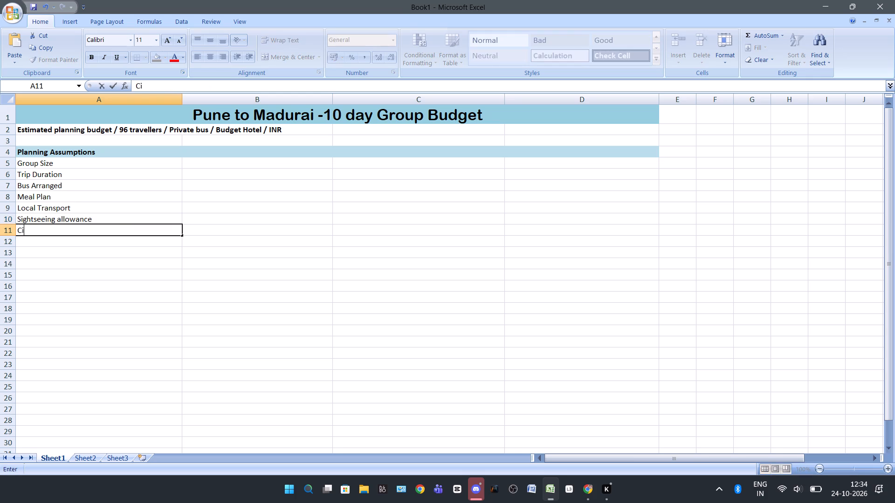
key("BackSpace")
type("ontigency")
key("Right")
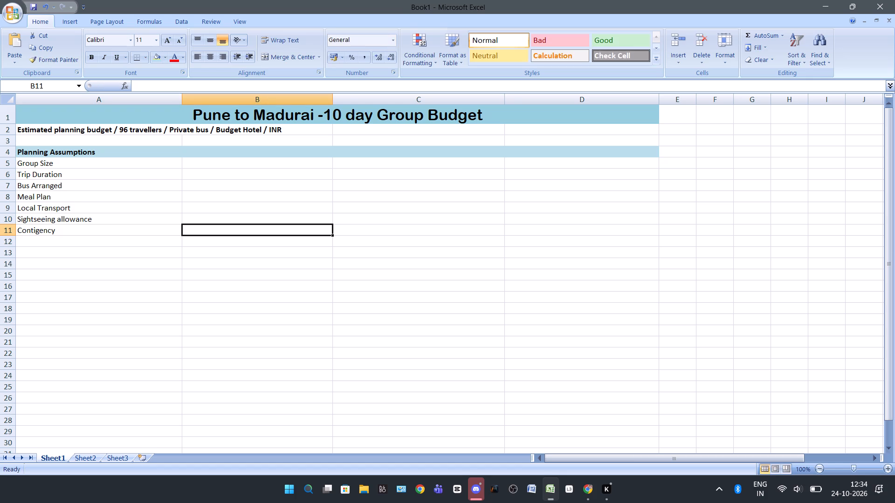
key("Up")
key("Up")
key("Up")
key("Up")
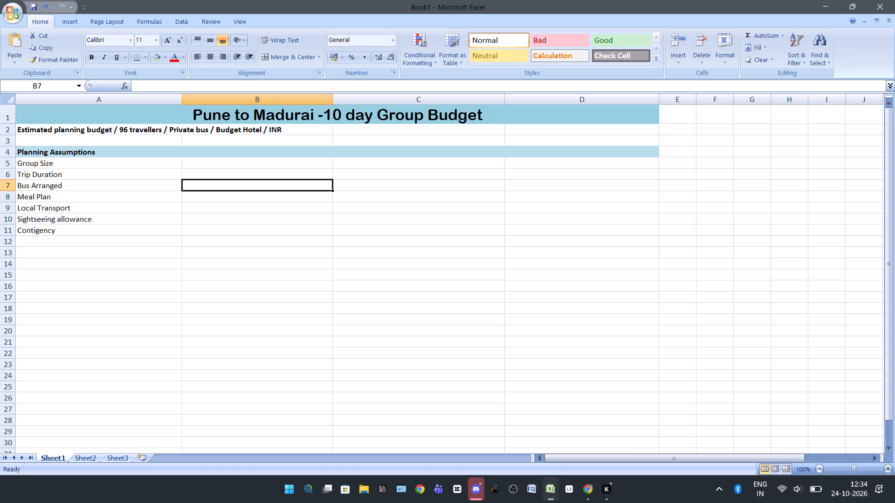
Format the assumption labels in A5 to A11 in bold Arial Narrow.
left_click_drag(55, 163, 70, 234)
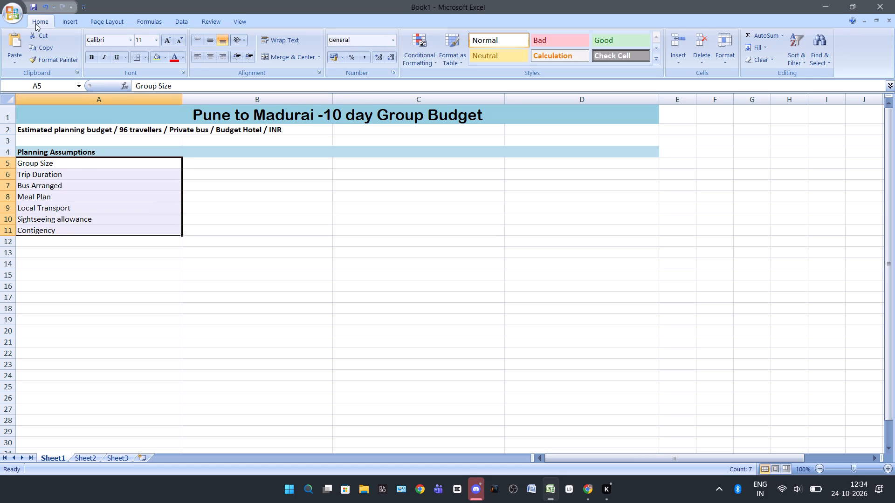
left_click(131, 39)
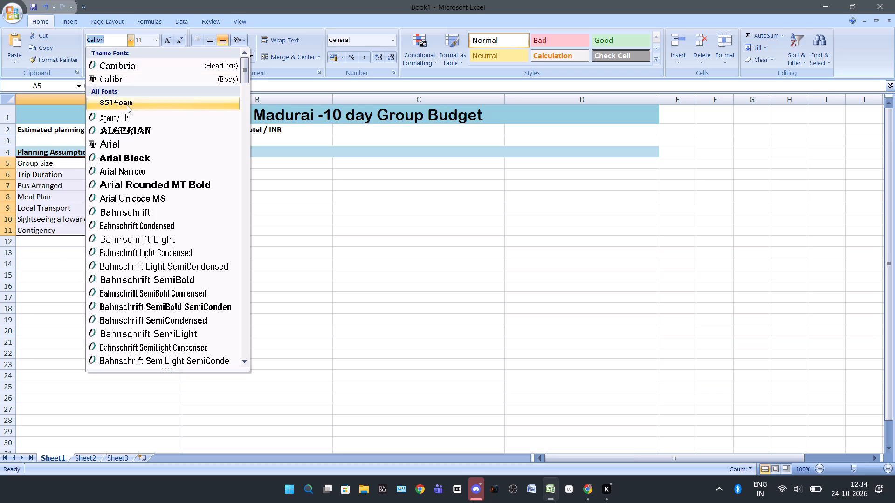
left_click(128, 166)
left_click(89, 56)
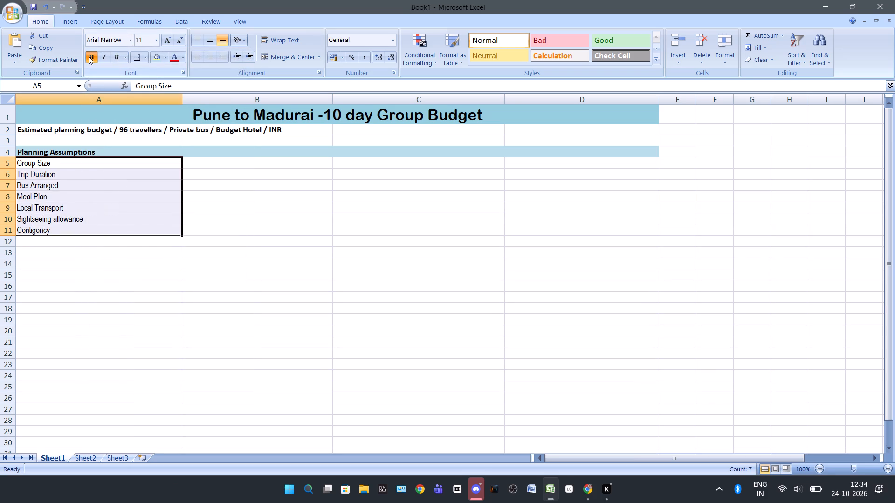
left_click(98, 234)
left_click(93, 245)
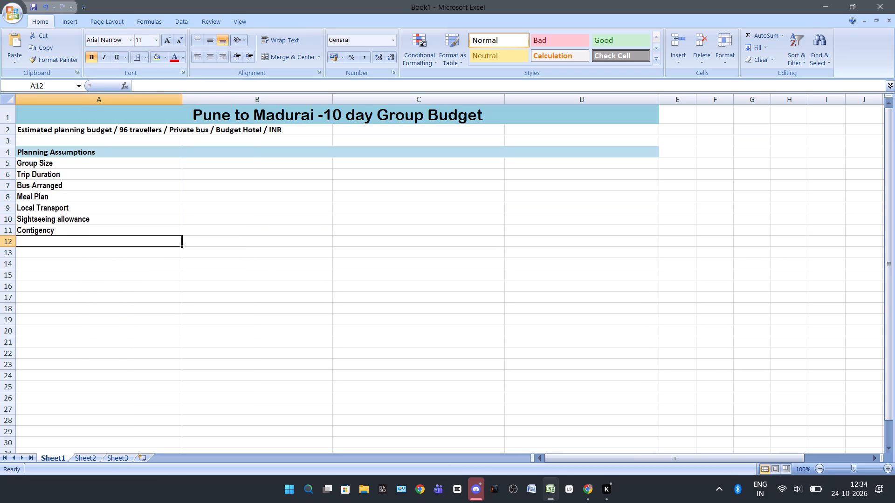
Change the assumption labels in A5 to A11 to the Arial Rounded MT Bold font and turn off their bold formatting.
left_click(186, 167)
left_click_drag(106, 164, 100, 233)
left_click(130, 41)
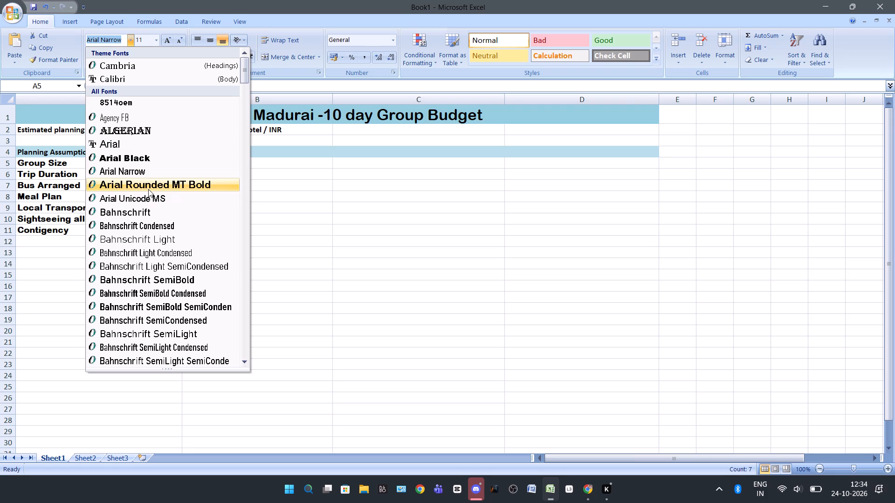
left_click(148, 189)
left_click(90, 54)
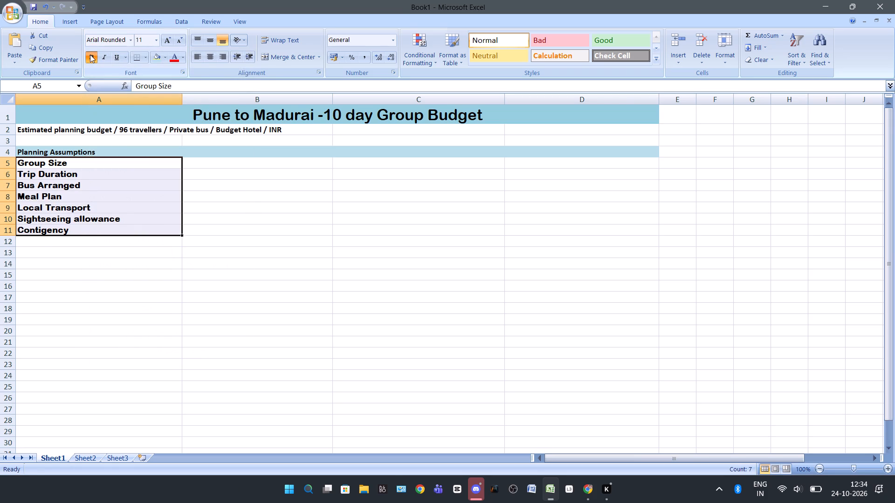
left_click(200, 165)
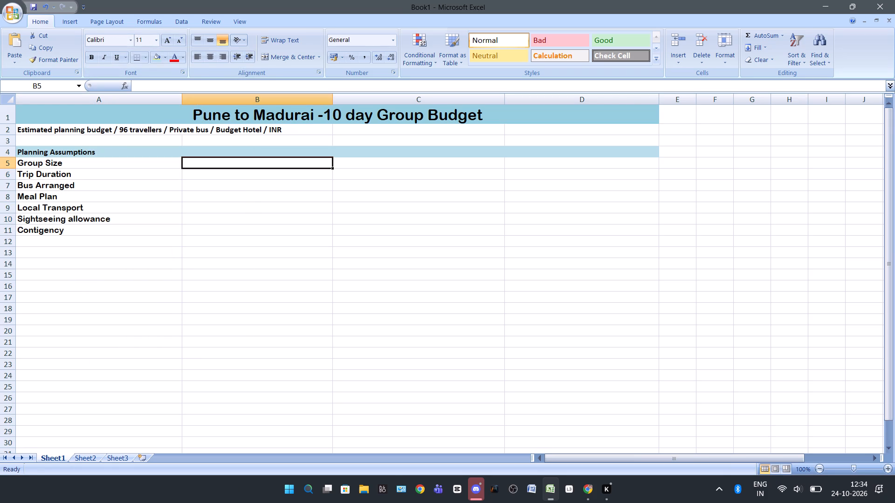
Enter "2 Private 49 seater buses" in cell B7 as the Bus Arranged value.
left_click(203, 179)
left_click(205, 183)
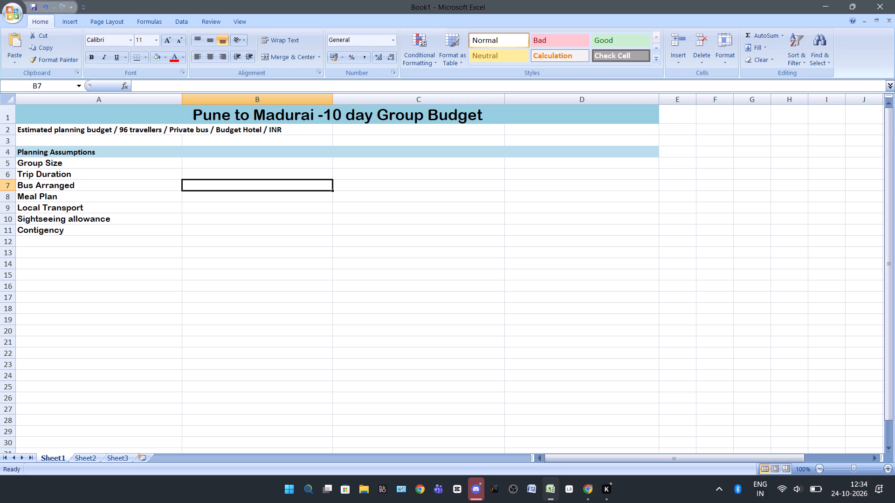
type("2")
key("space")
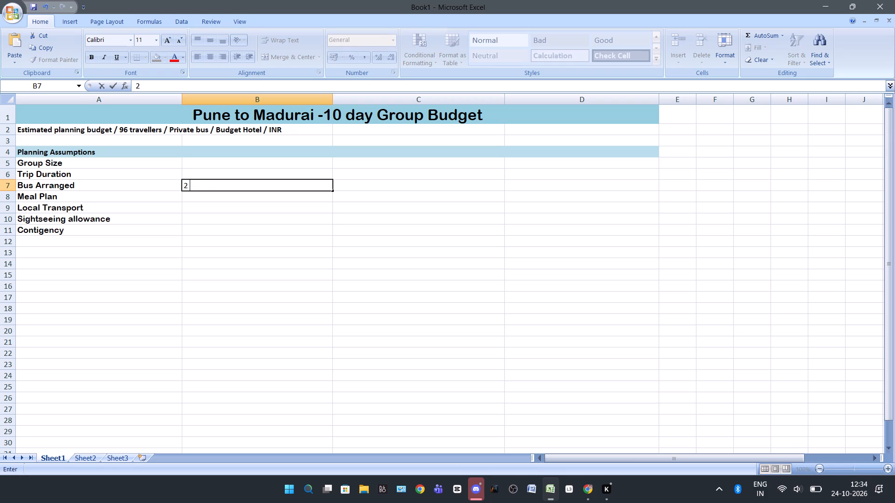
type("Private")
key("space")
type("49 seater")
key("space")
key("alt+0")
key("alt+1")
key("alt+2")
key("alt+8")
type("bus")
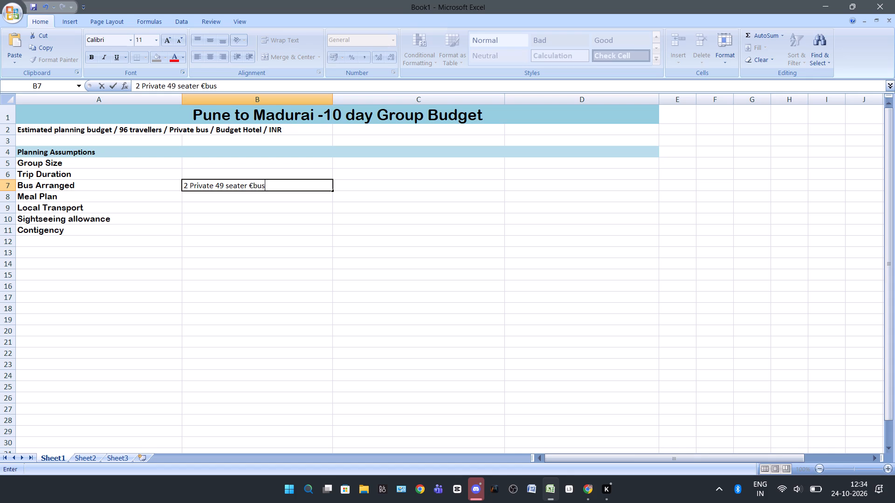
key("BackSpace")
key("BackSpace")
key("BackSpace")
key("BackSpace")
type("bus")
type("es")
key("Return")
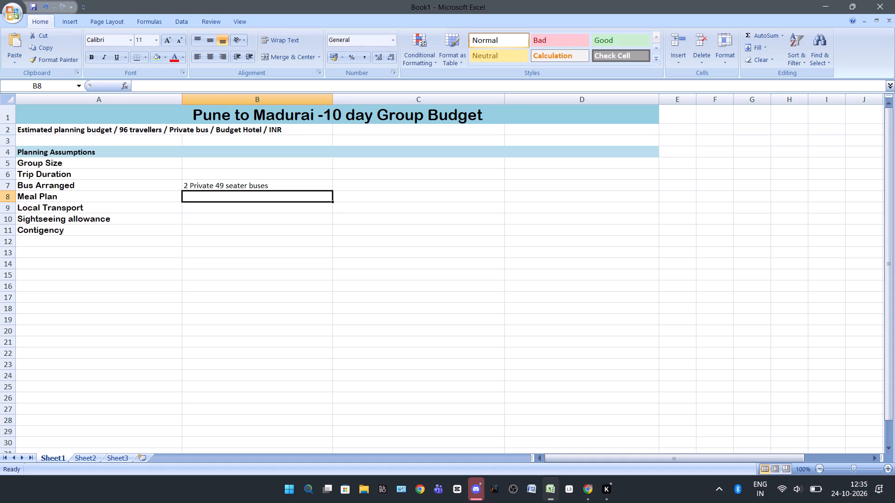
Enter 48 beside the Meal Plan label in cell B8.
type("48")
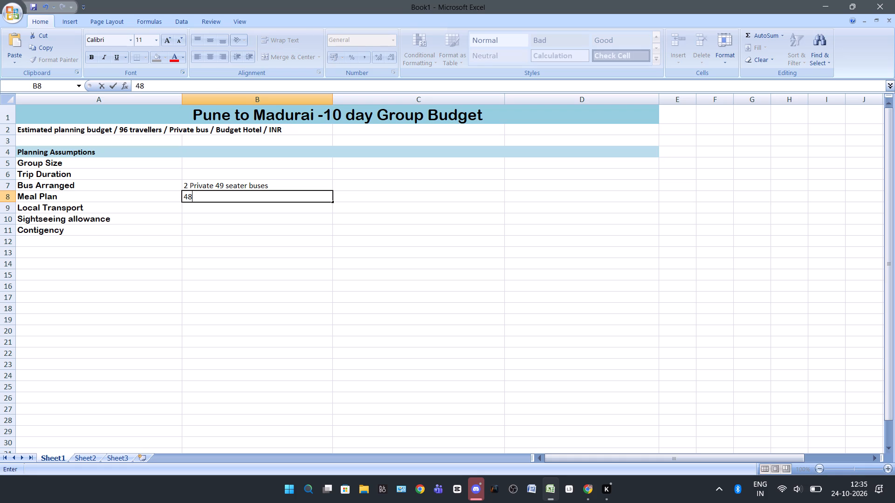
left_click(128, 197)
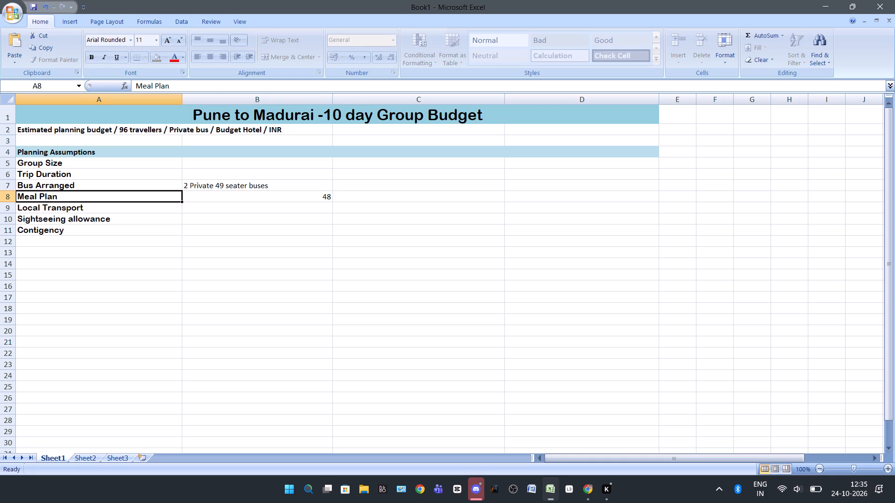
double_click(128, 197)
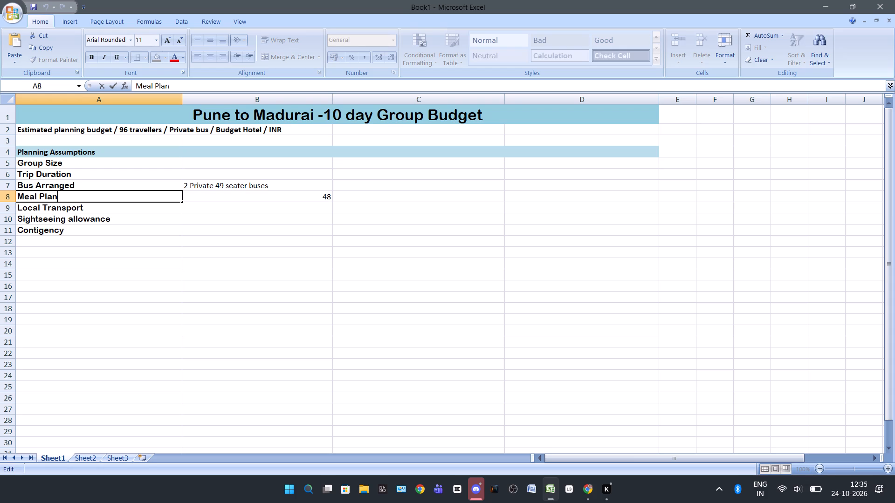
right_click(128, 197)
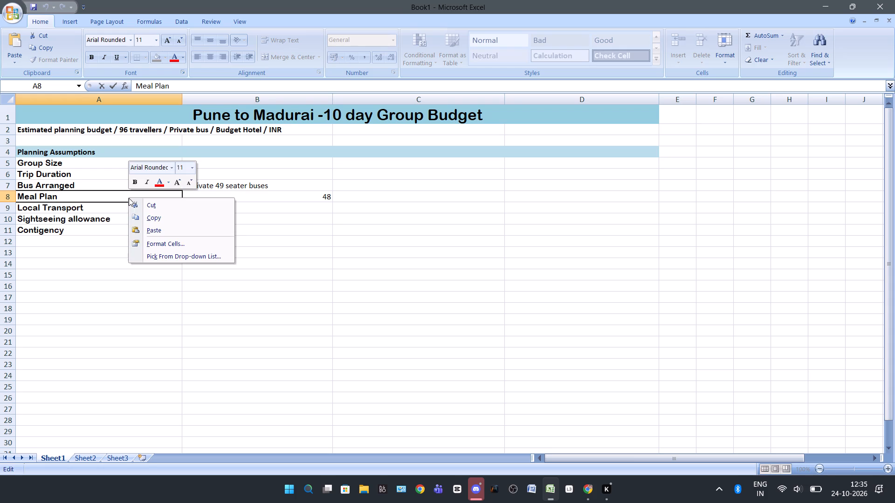
Insert a new row above Meal Plan and enter the label "Hotel Arrangement" in its cell A8.
right_click(5, 195)
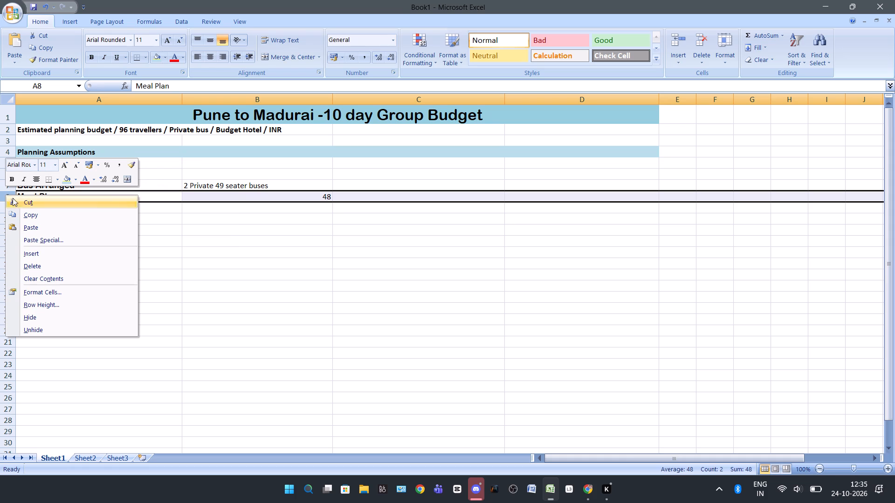
left_click(56, 252)
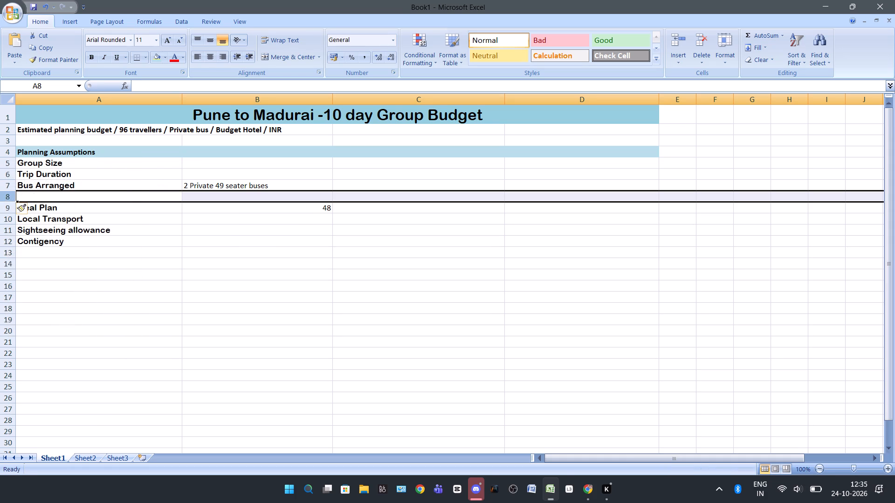
left_click(42, 196)
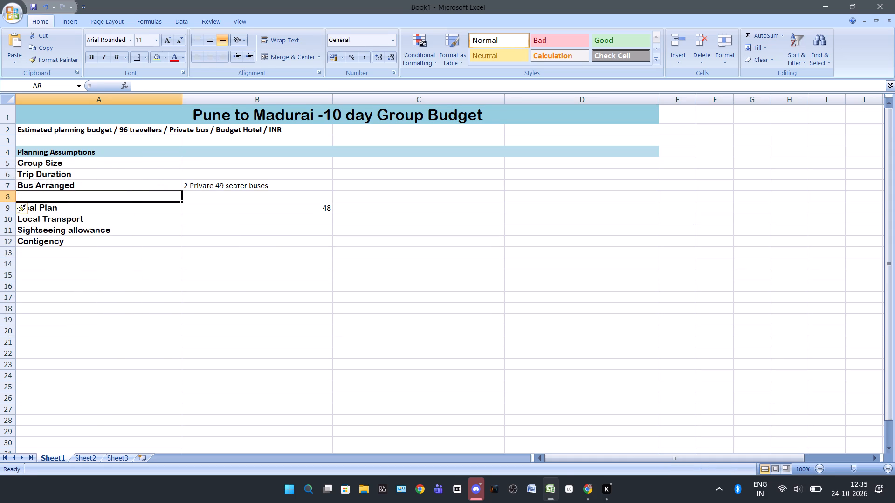
type("Hotel")
key("space")
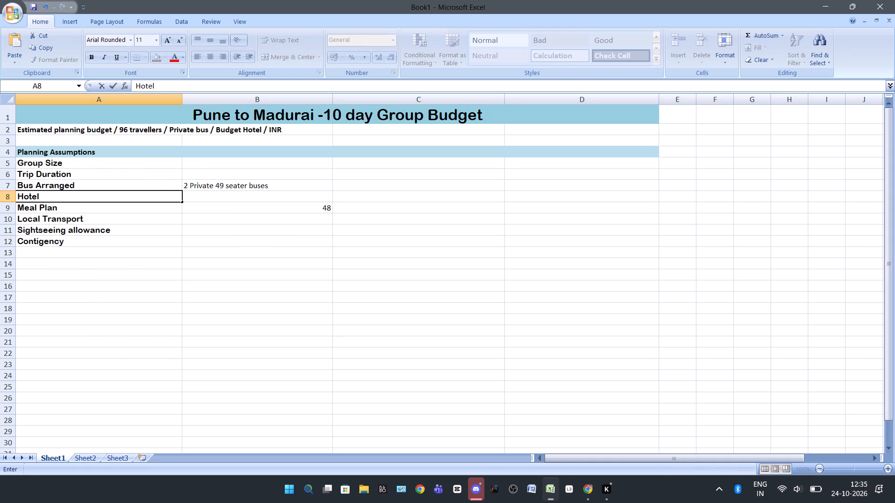
type("Arrangement")
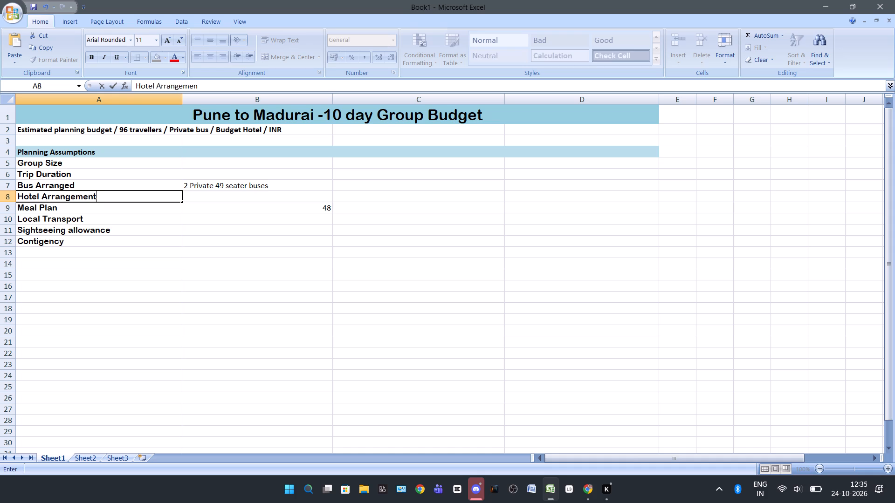
key("Right")
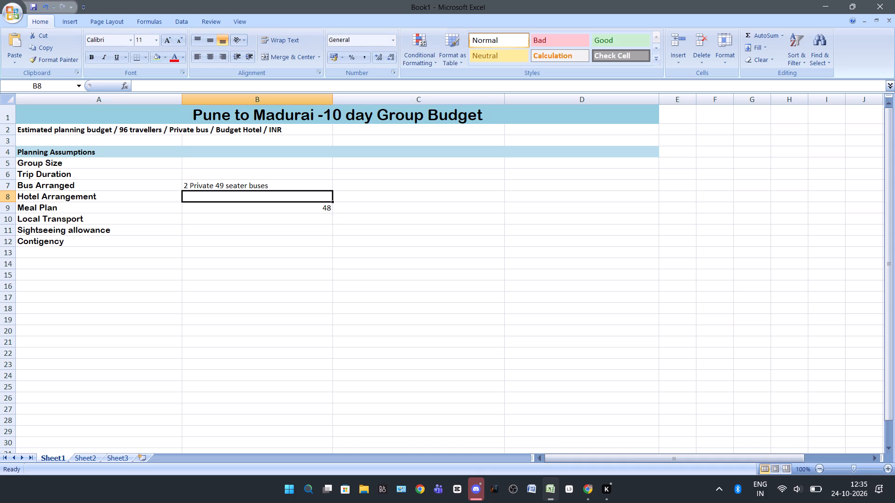
Enter "48 twin-share rooms" in cell B8 as the Hotel Arrangement value.
type("48 te=")
key("BackSpace")
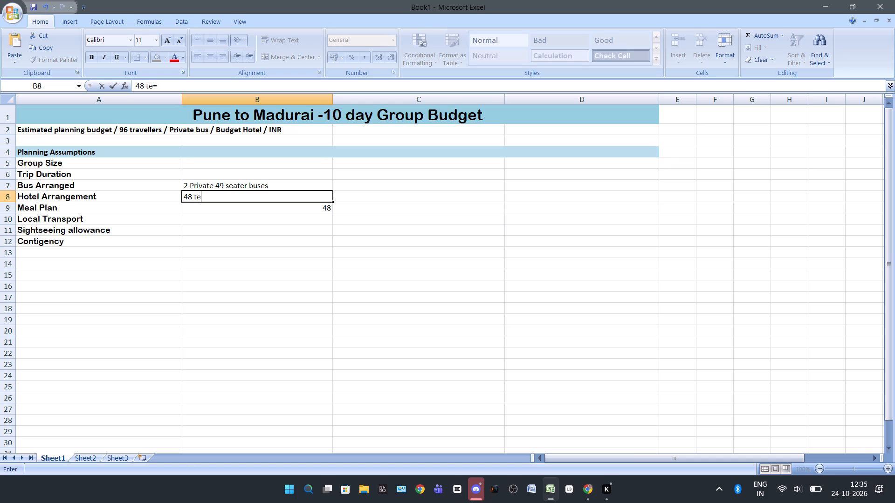
key("BackSpace")
type("win")
key("space")
key("BackSpace")
key("minus")
type("share")
key("space")
type("rooms")
key("Down")
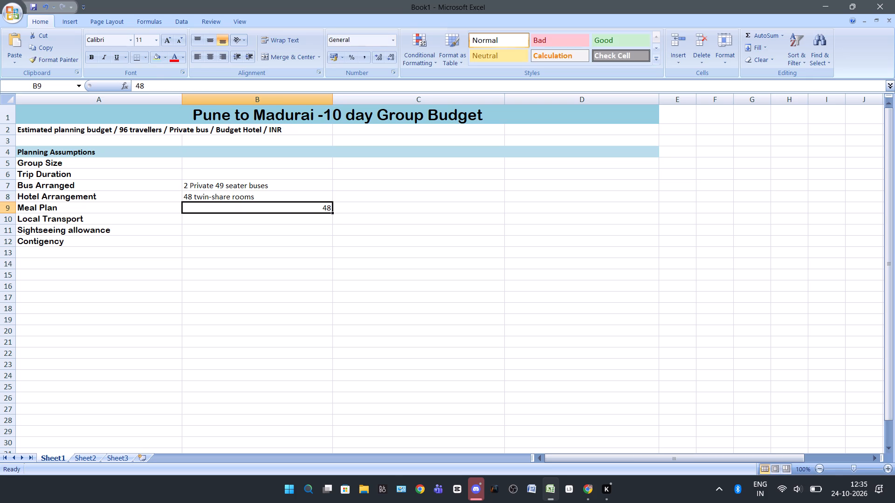
Replace the Meal Plan value in cell B9 with "500 Rs per day".
type("INr")
key("BackSpace")
key("BackSpace")
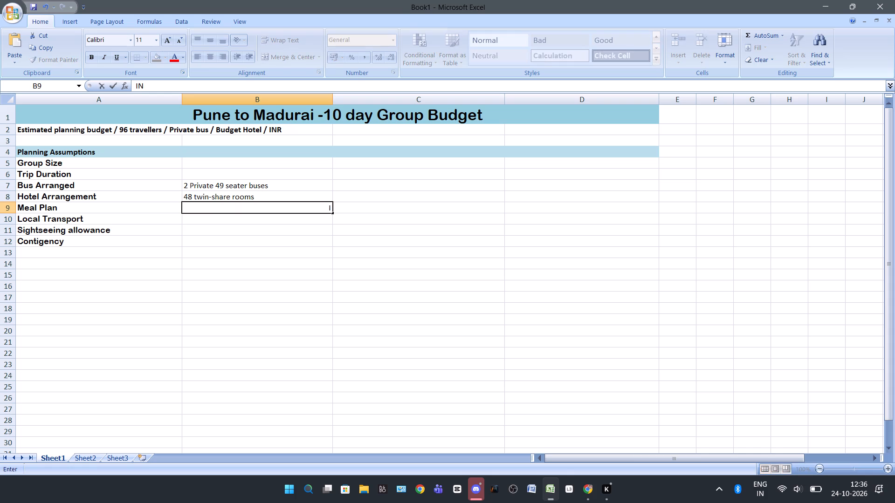
key("BackSpace")
type("500")
key("space")
type("RS")
key("BackSpace")
key("s")
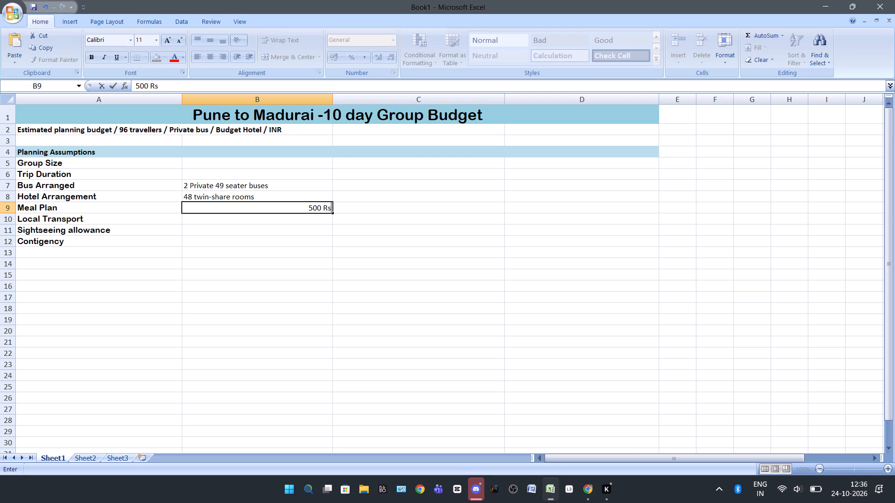
key("space")
type("per day")
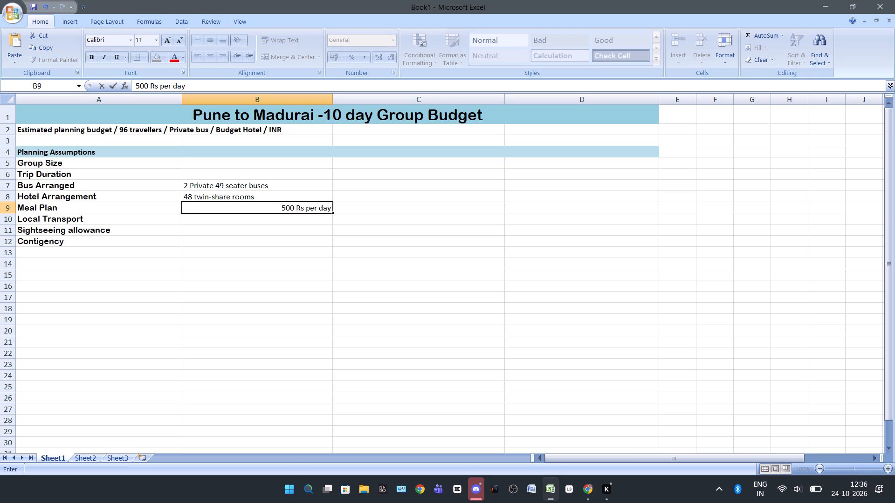
key("Down")
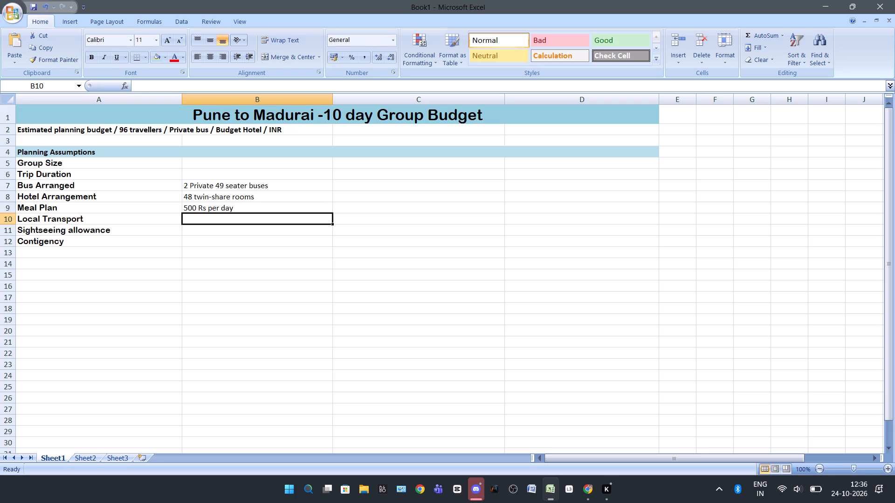
Enter "30,000 Rs per day" in cell B10 as the Local Transport value.
type("30")
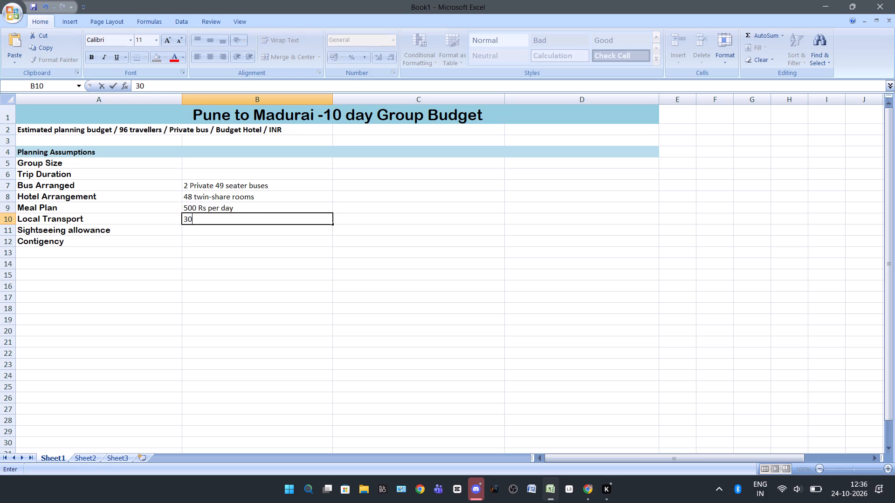
type(",000")
key("space")
type("Rs")
key("space")
type("per day")
key("Down")
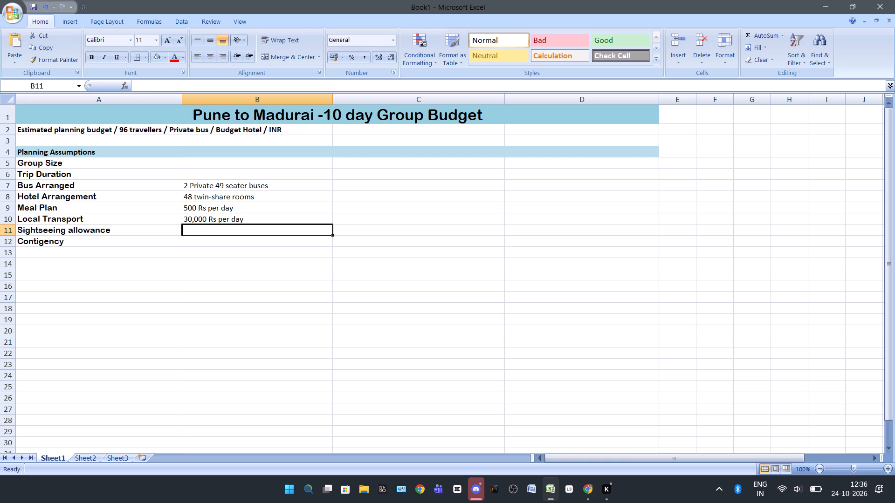
Enter "15,000 Rs per day" in cell B11 as the Sightseeing allowance value.
type("15")
type(",000")
key("space")
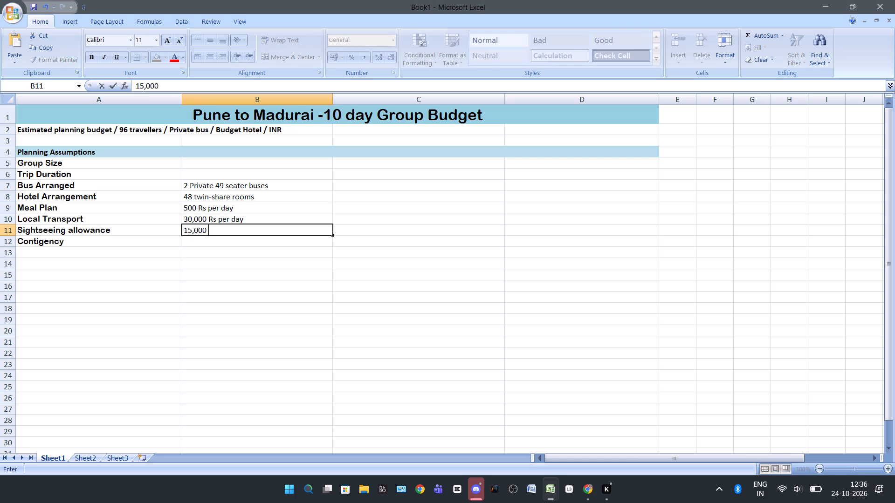
type("RS")
key("BackSpace")
key("s")
key("space")
type("per day")
key("Return")
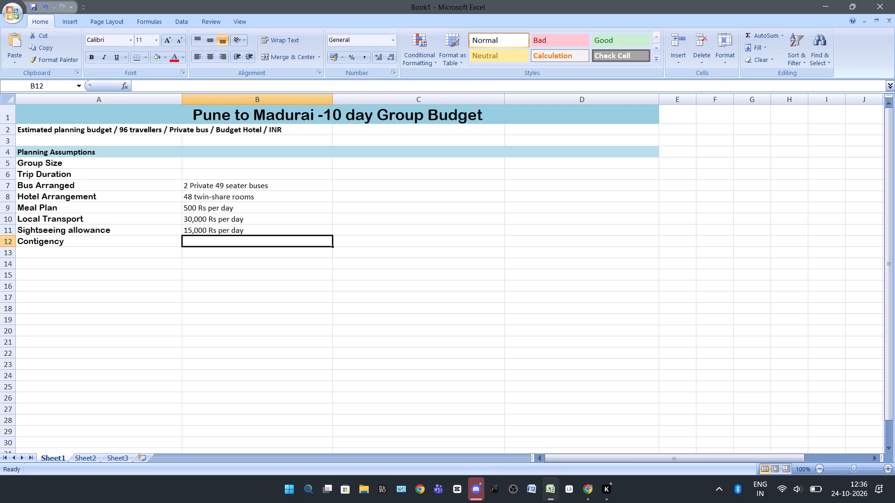
Enter "10% of Subtotal" in cell B12 as the Contigency value.
type("10")
key("shift+percent")
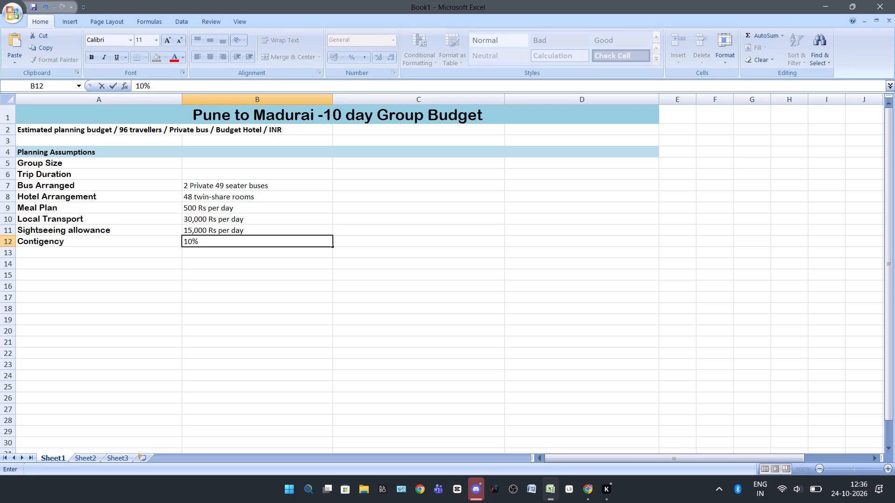
key("space")
type("of total")
key("space")
key("BackSpace")
key("BackSpace")
key("BackSpace")
key("BackSpace")
key("BackSpace")
key("BackSpace")
type("Subttal")
key("BackSpace")
key("BackSpace")
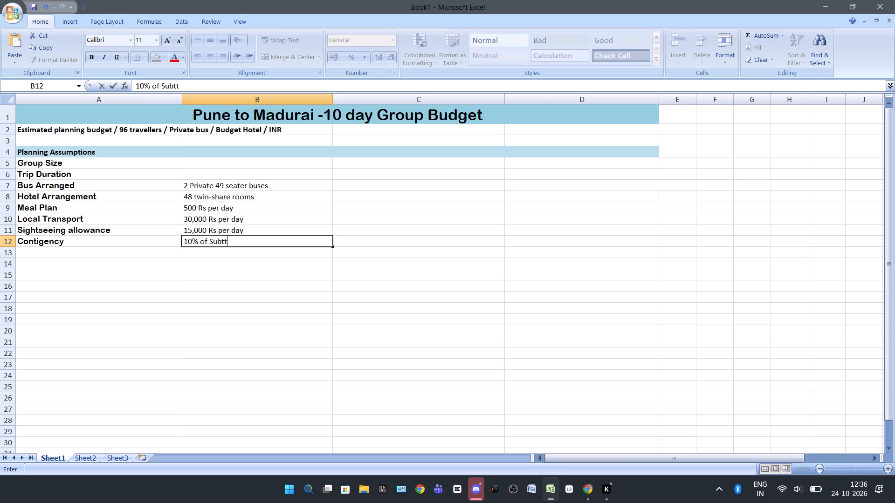
key("BackSpace")
type("otal")
key("space")
left_click(353, 179)
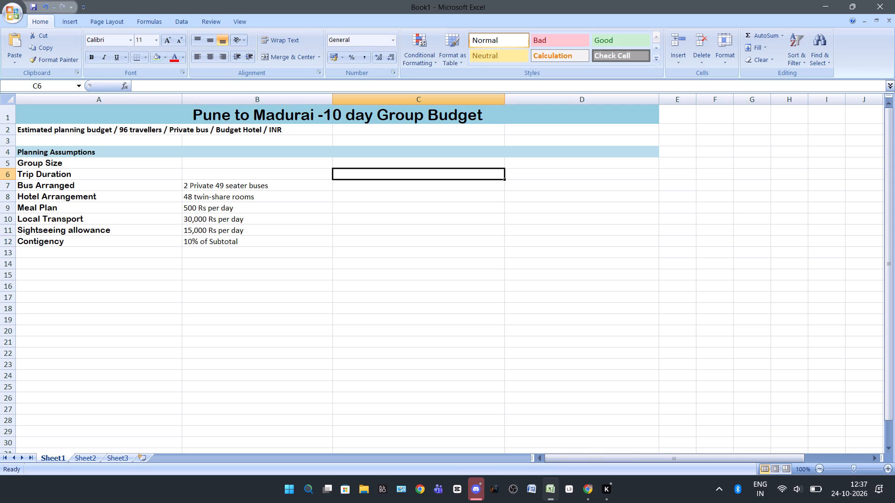
Enter the note "96 People traveling together" in cell C5 of the Group Size row.
left_click(357, 167)
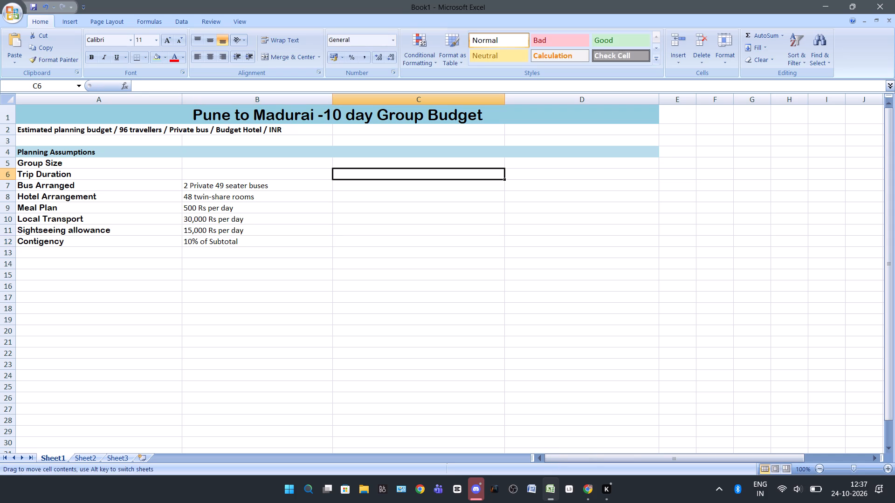
left_click(360, 159)
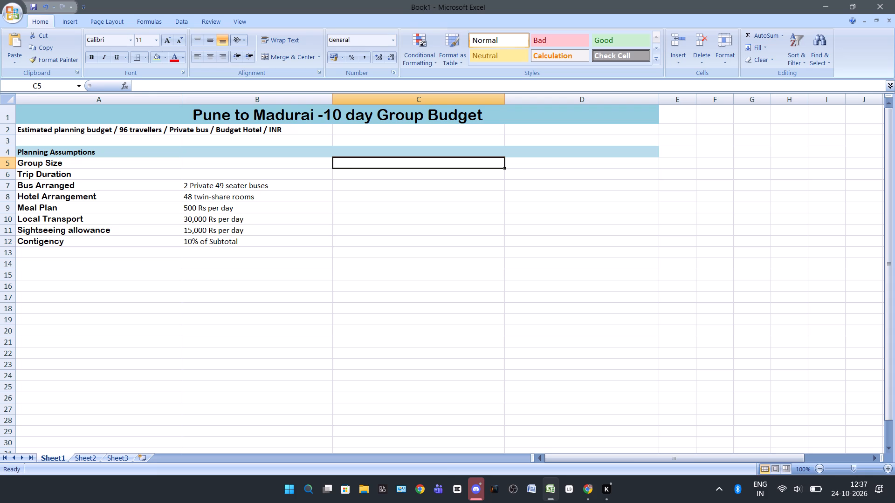
type("96")
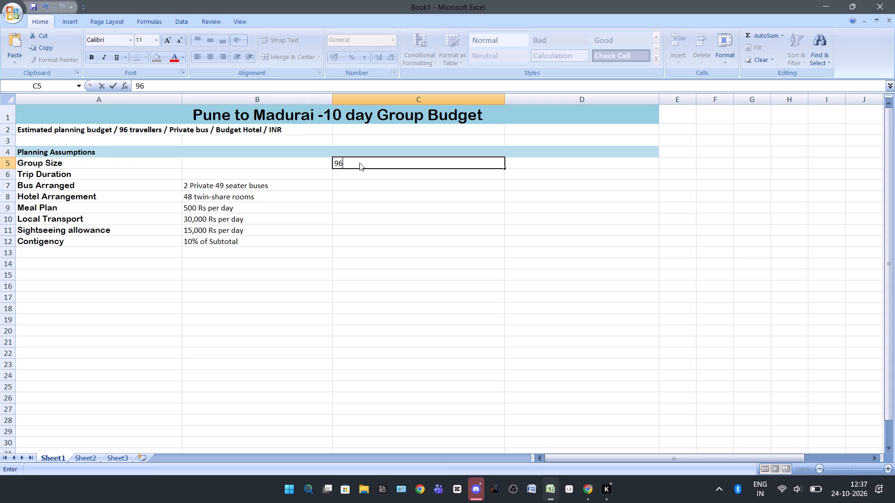
key("space")
type("People")
key("space")
type("travelin")
type("g")
key("space")
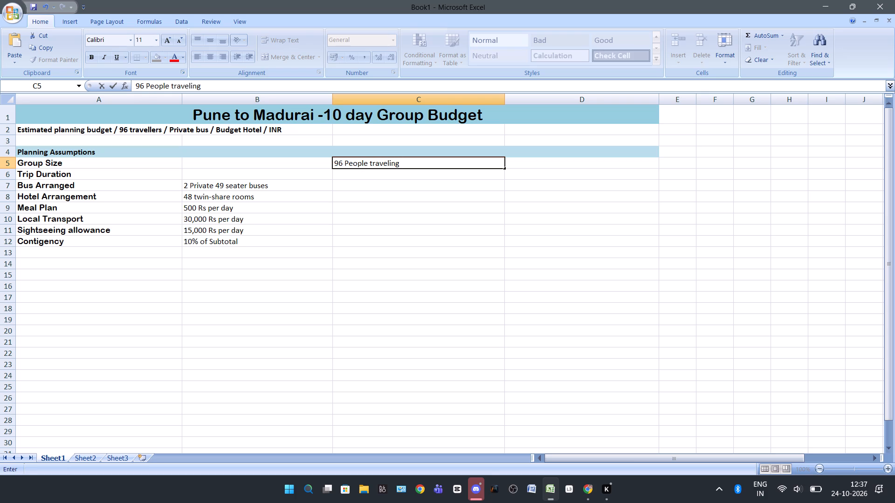
type("together")
key("Down")
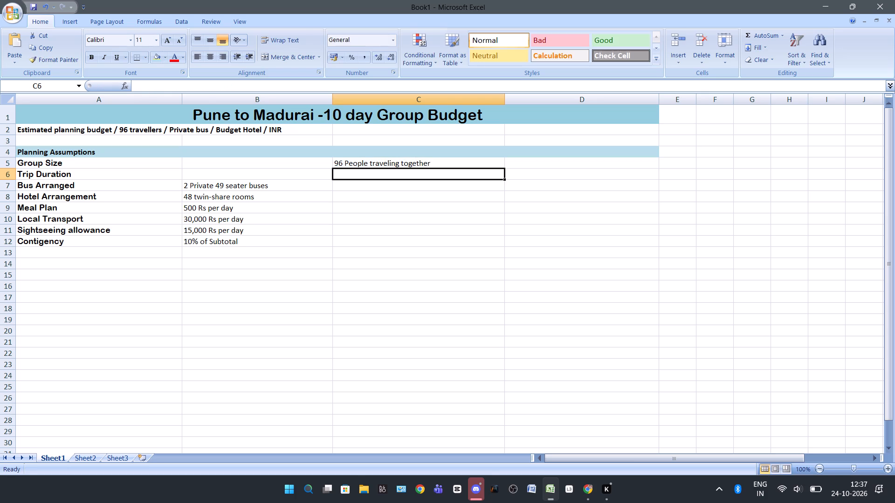
Enter the note "10 includes outbound and return travel days" in cell C6 of the Trip Duration row.
type("10")
key("space")
type("incle")
key("BackSpace")
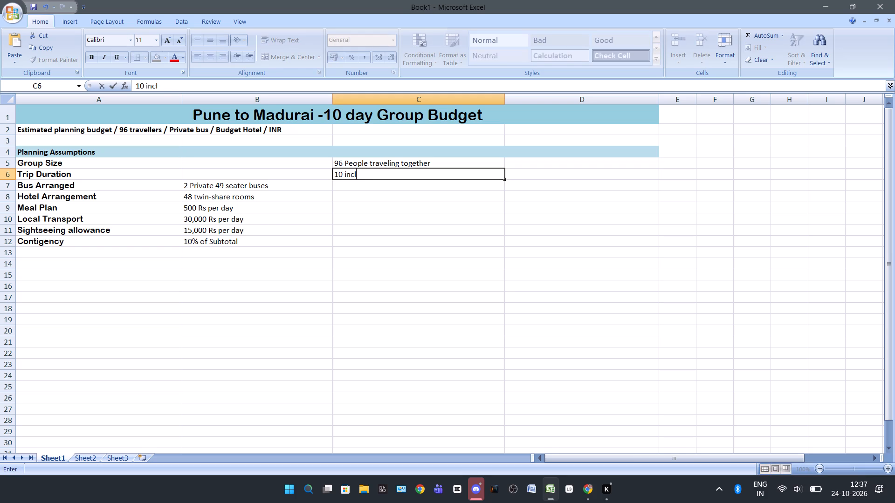
type("udes")
key("space")
type("outbound")
key("space")
type("and return")
key("space")
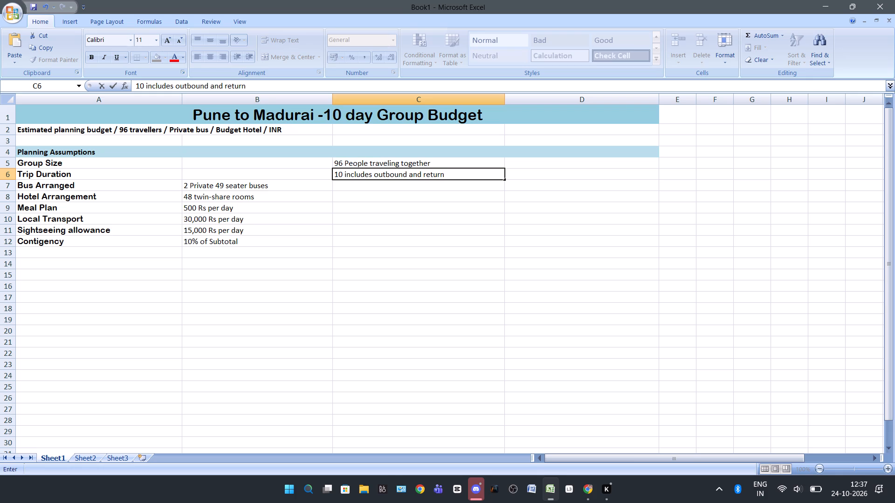
type("travel da")
type("ys")
key("Down")
Write "Allows Space for 96 passengers and luggage" in cell C7 as the note for the Bus Arranged row.
type("Allows")
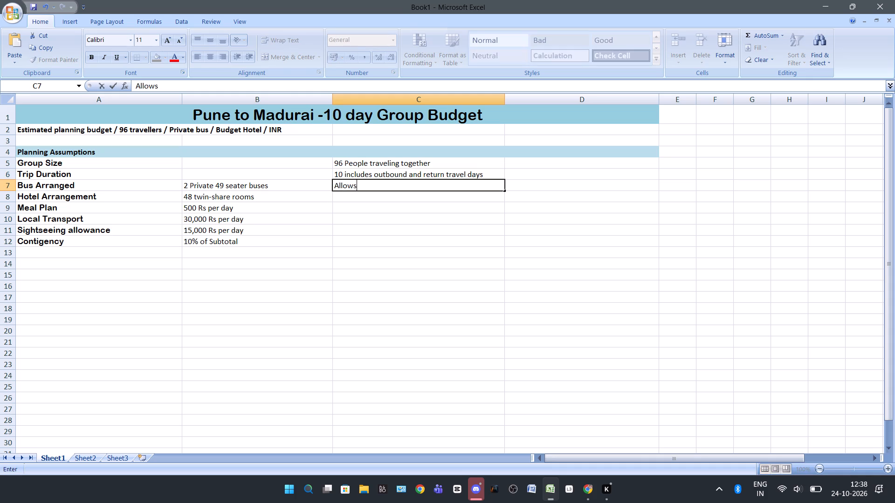
key("space")
type("Psace")
key("BackSpace")
key("BackSpace")
key("BackSpace")
key("BackSpace")
key("BackSpace")
type("S[")
key("BackSpace")
type("pace")
key("space")
type("for 96 passengers")
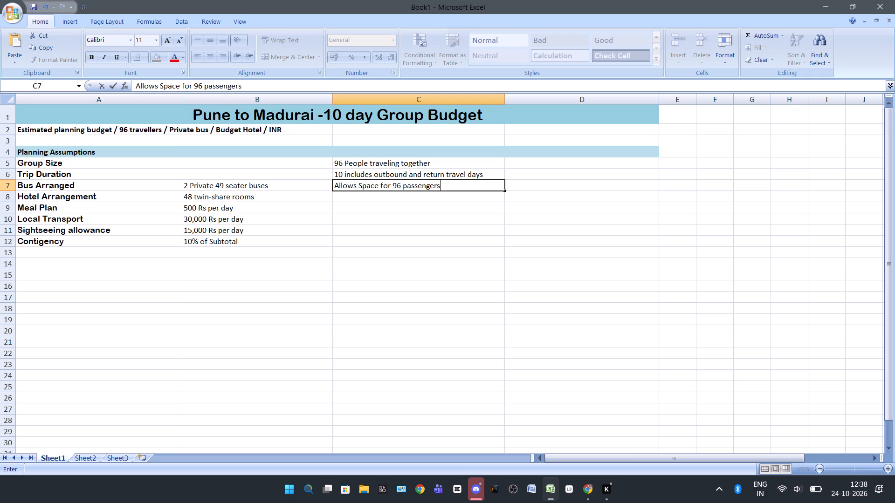
key("space")
type("and luggage")
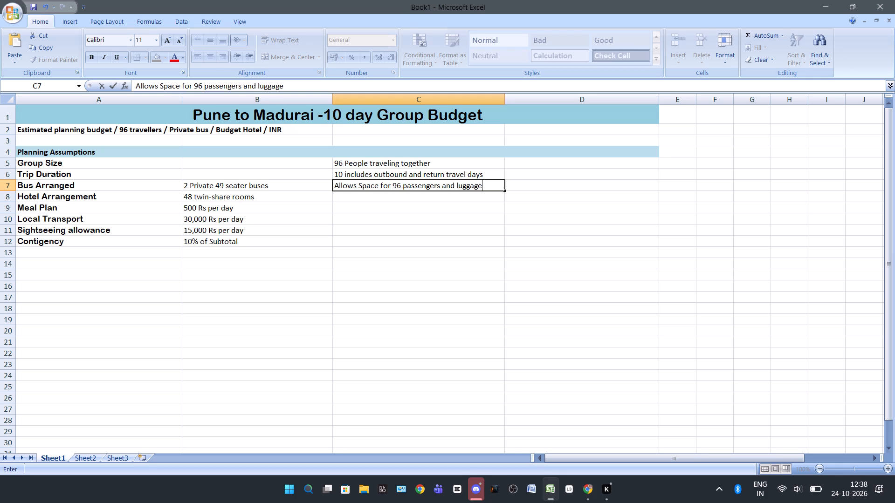
Complete the Bus Arranged note in cell C7 by adding "confrirm actual bus capacity from the Bus agency" after "luggage".
key("space")
type("confri")
type("rm actual bus capav")
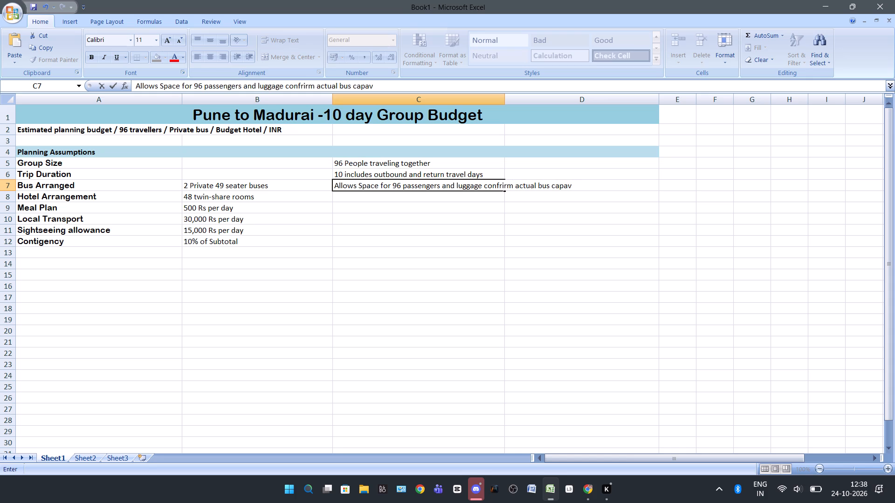
key("BackSpace")
type("city dr")
key("BackSpace")
key("BackSpace")
type("frm")
key("BackSpace")
type("om the")
key("space")
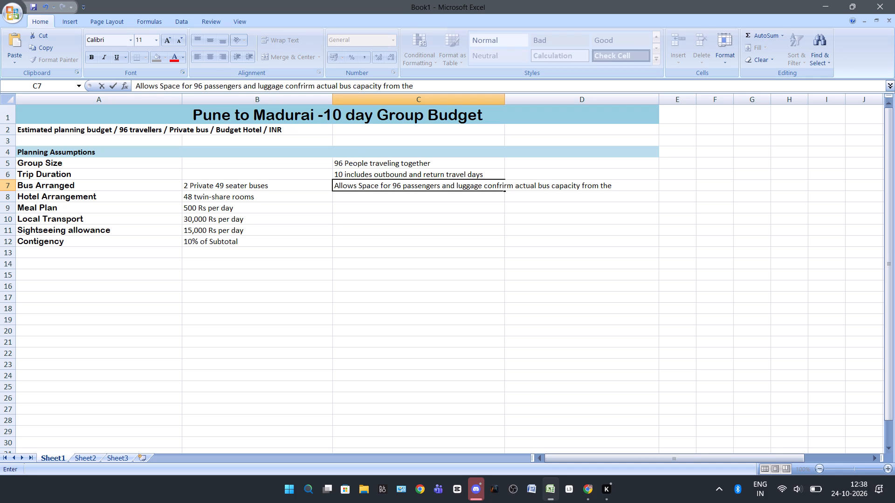
key("BackSpace")
key("BackSpace")
key("BackSpace")
key("BackSpace")
key("BackSpace")
key("space")
type("the")
key("space")
type("BUs")
key("space")
key("BackSpace")
key("BackSpace")
type("s compa")
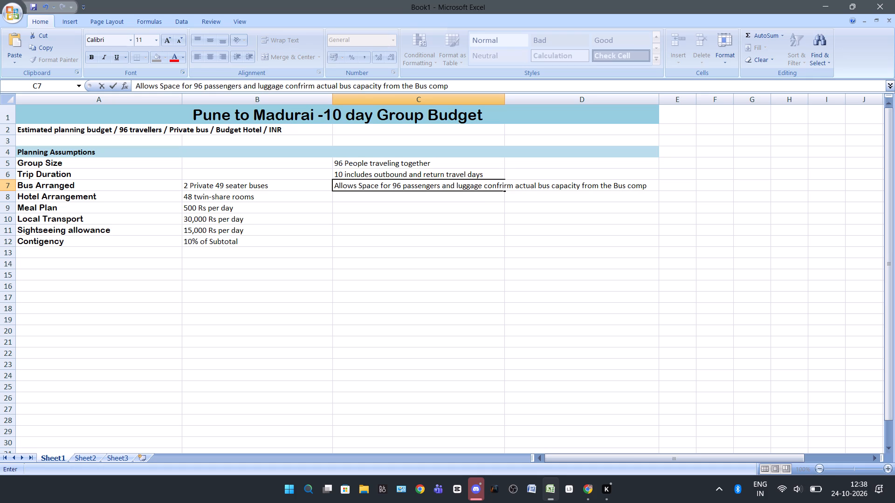
key("BackSpace")
key("BackSpace")
key("BackSpace")
key("BackSpace")
key("BackSpace")
type("agency")
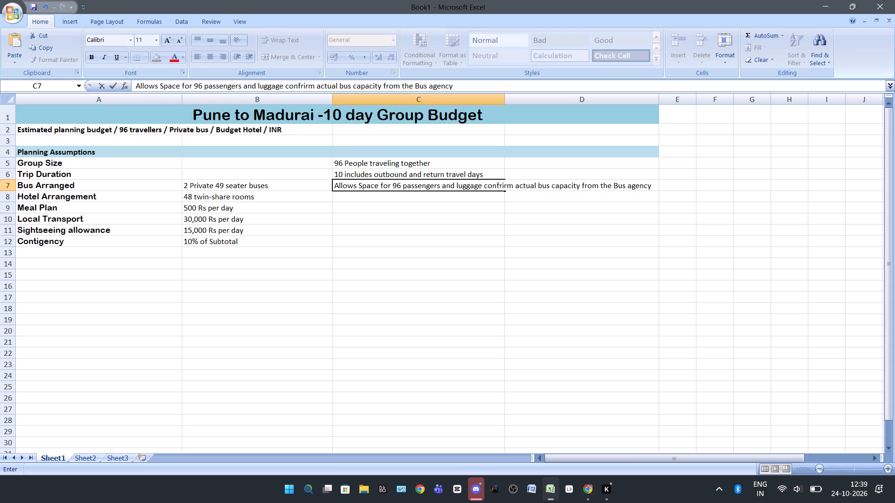
key("Return")
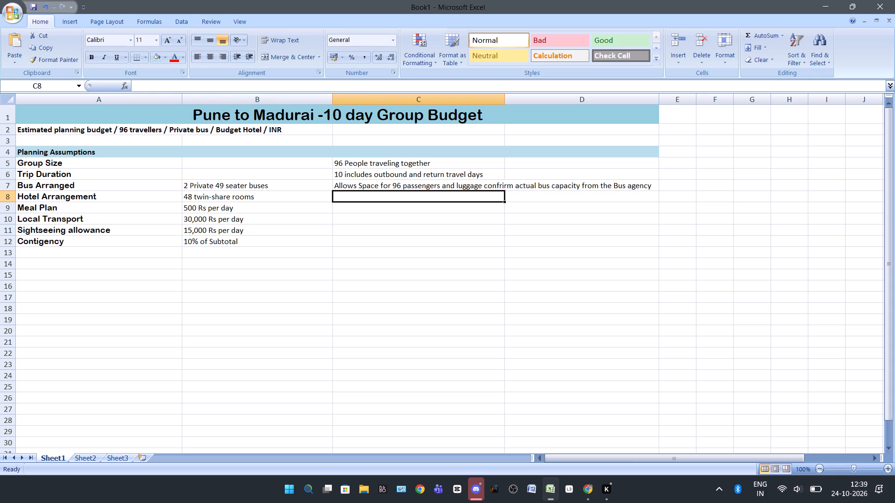
Enter the note "2 people per room x 10 nights budget hotel estimate" in cell C8 of the Hotel Arrangement row.
type("2 people")
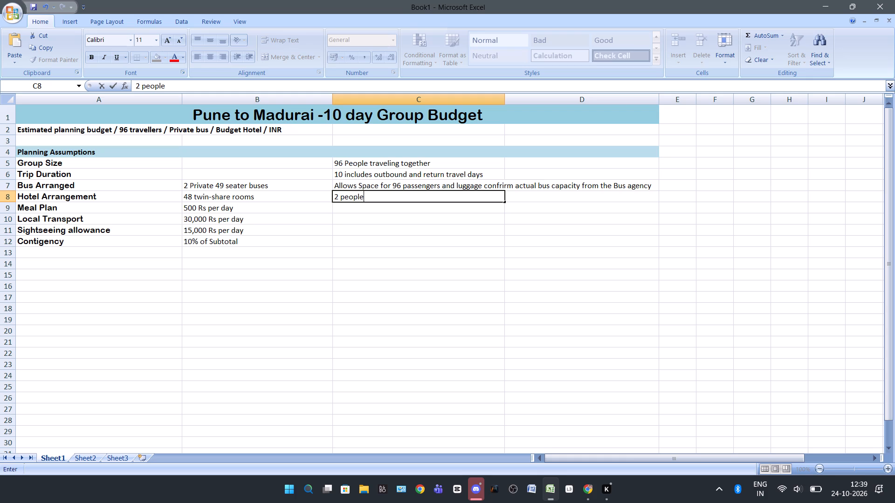
key("space")
type("per")
key("space")
type("room")
key("space")
type("x")
key("space")
type("10 nights")
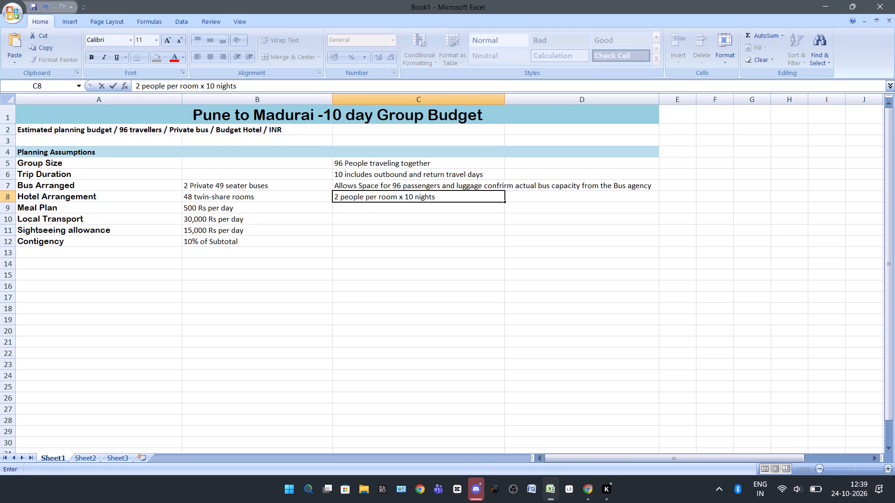
key("space")
type("budget hotel estin")
key("BackSpace")
type("mate")
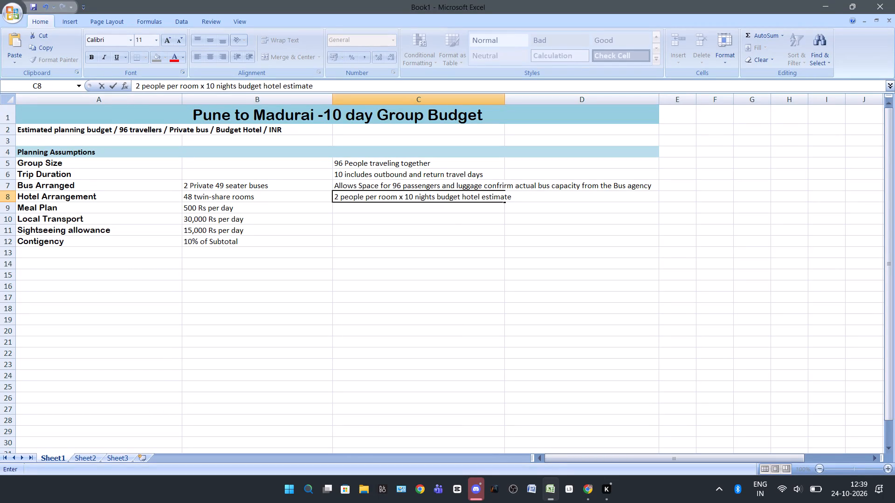
key("Return")
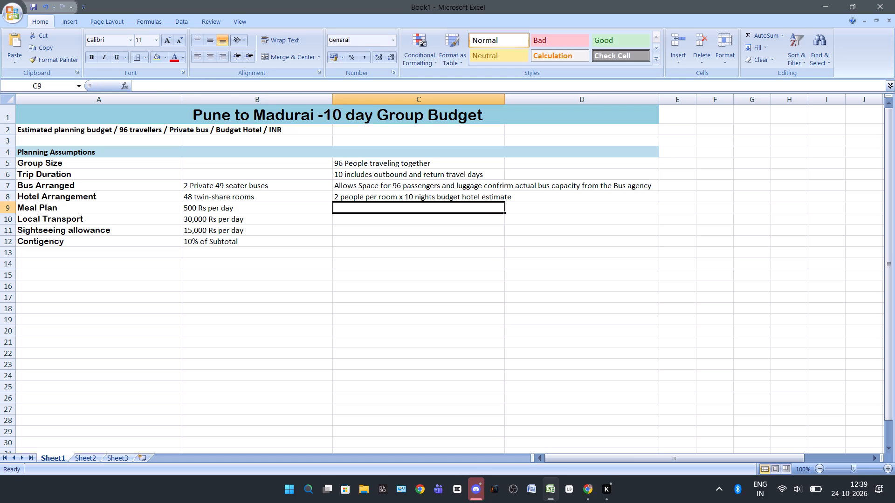
Enter the note "Breakfast,lunch and dinner estimate" in cell C9 of the Meal Plan row.
key("shift+b")
type("reakfast")
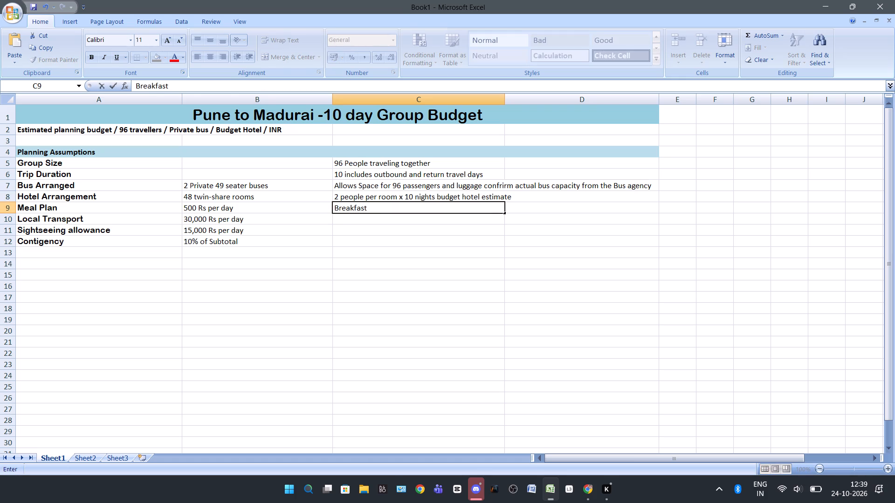
type(",lunch,")
key("BackSpace")
key("space")
type("and dinner estimate")
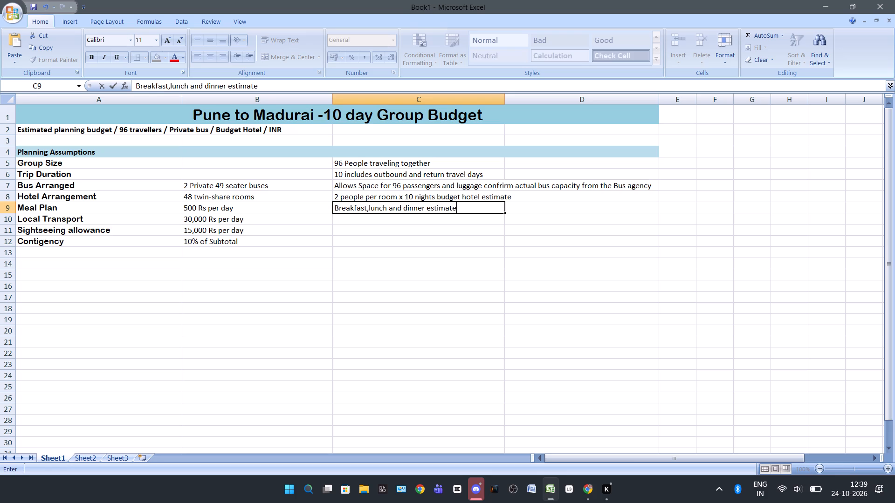
key("Return")
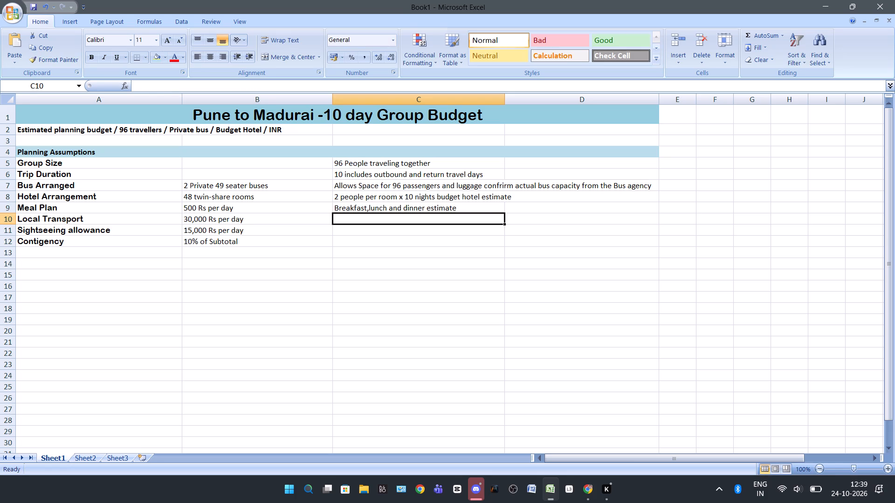
Write "Local transfers/smaller vehicles/parking quote to be confirmed" in cell C10 as the note for the Local Transport row.
type("LOcal")
key("BackSpace")
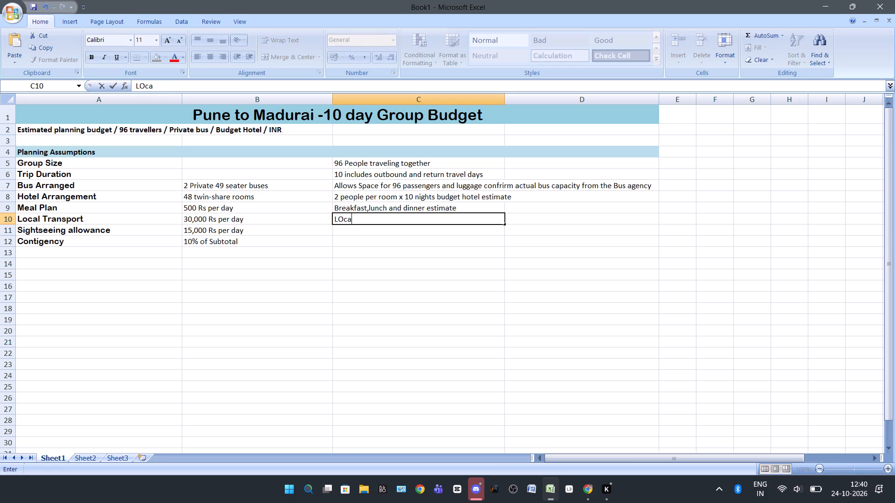
key("BackSpace")
key("BackSpace")
key("BackSpace")
type("ocal")
key("space")
type("transfers")
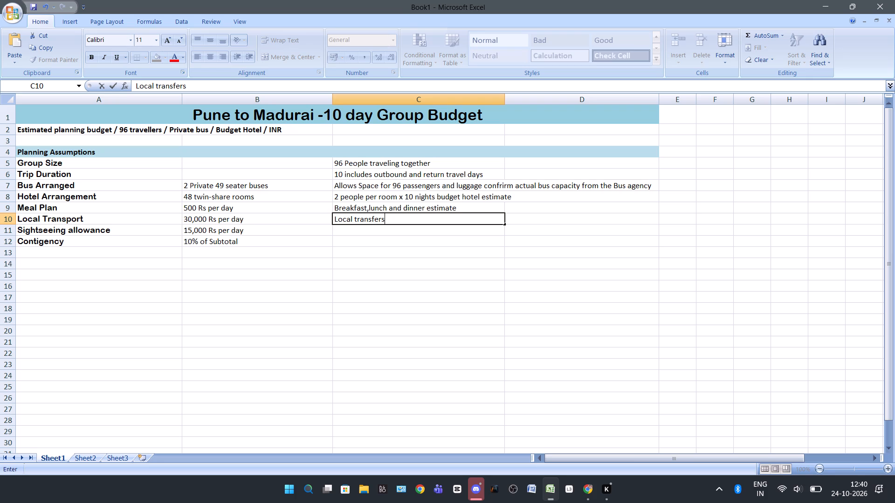
type("/smaller")
key("space")
type("vehicles")
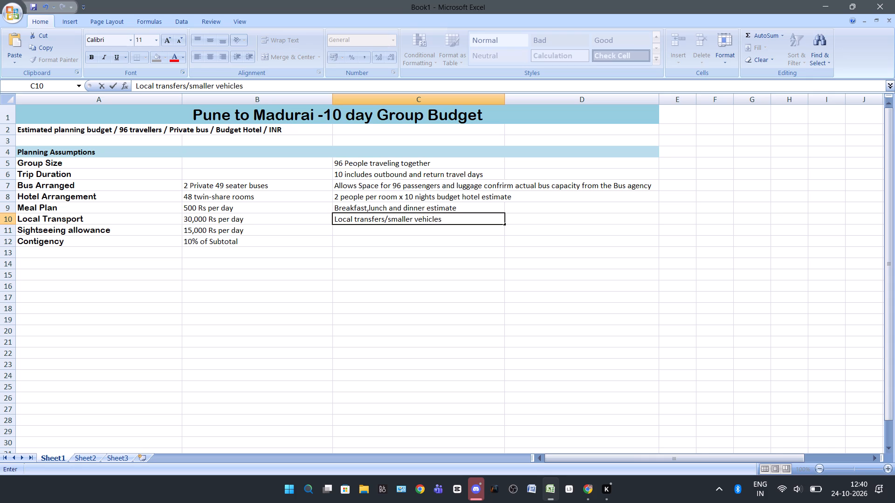
key("slash")
type("parking")
key("space")
type("quote to")
key("space")
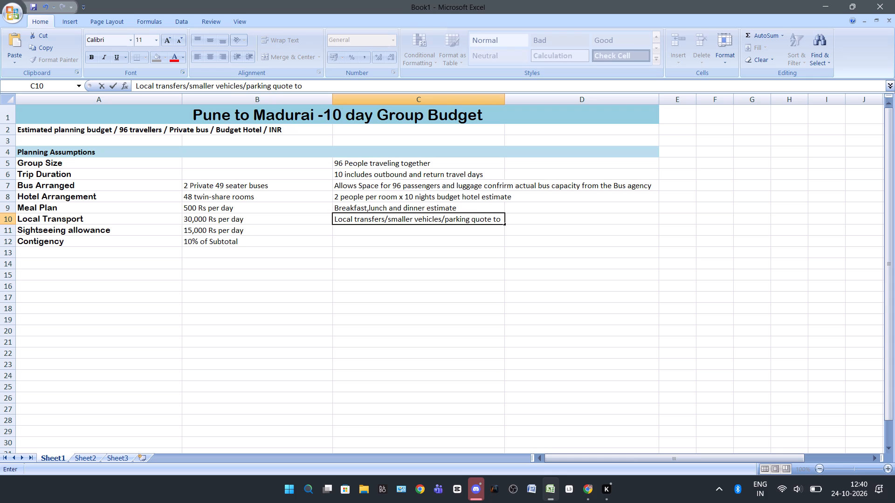
type("be confirmed")
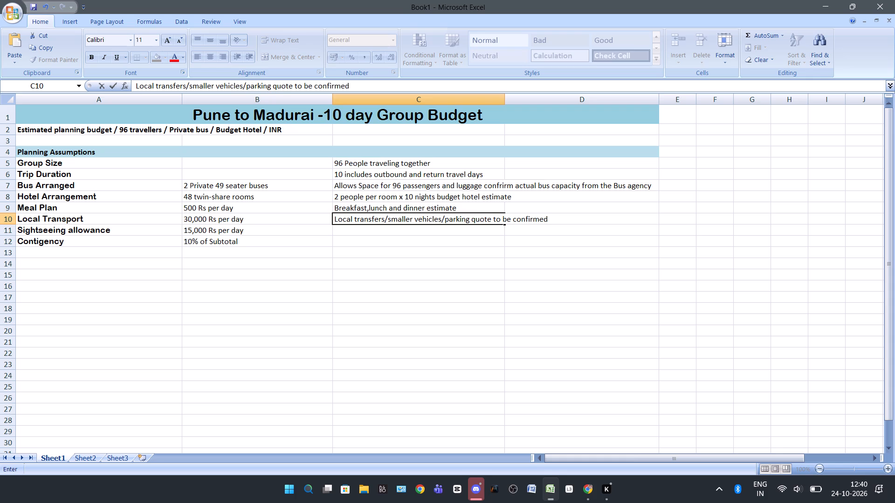
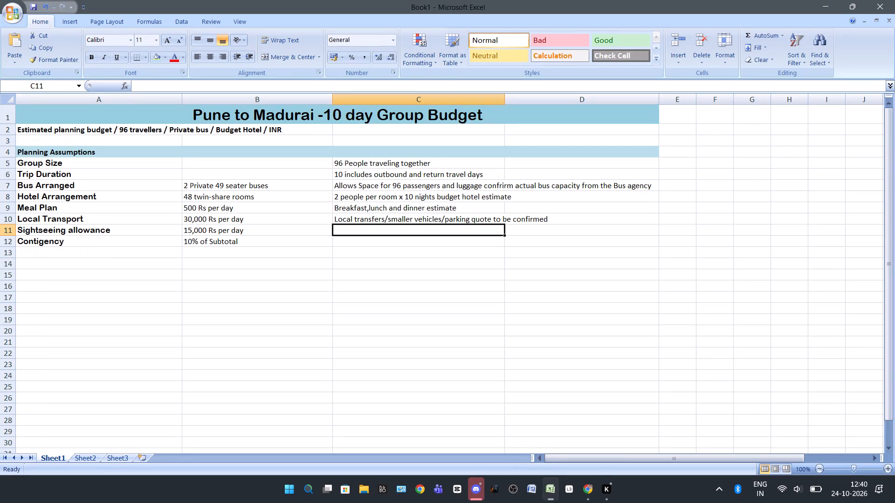
Enter the note "Group ocal sightseeing transport/guide allowance excludes entry" in cell C11 of the Sightseeing allowance row.
type("Grou")
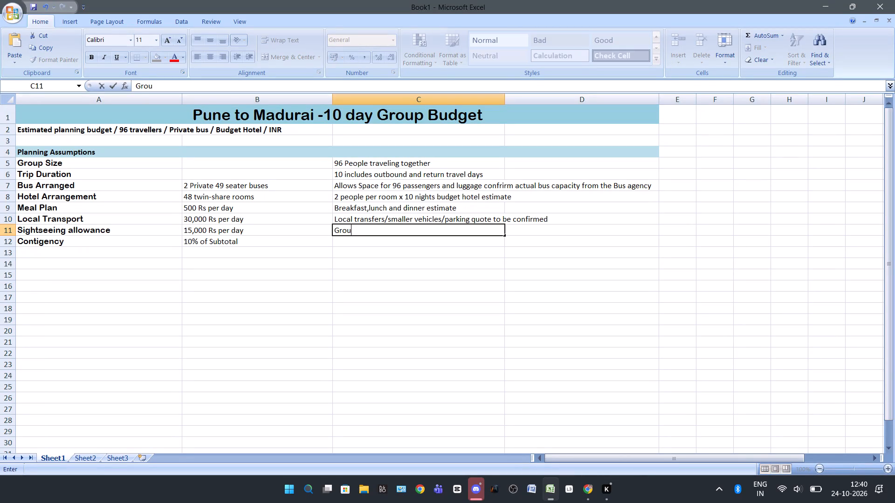
type("p")
key("space")
type("ocal sightseeing")
key("space")
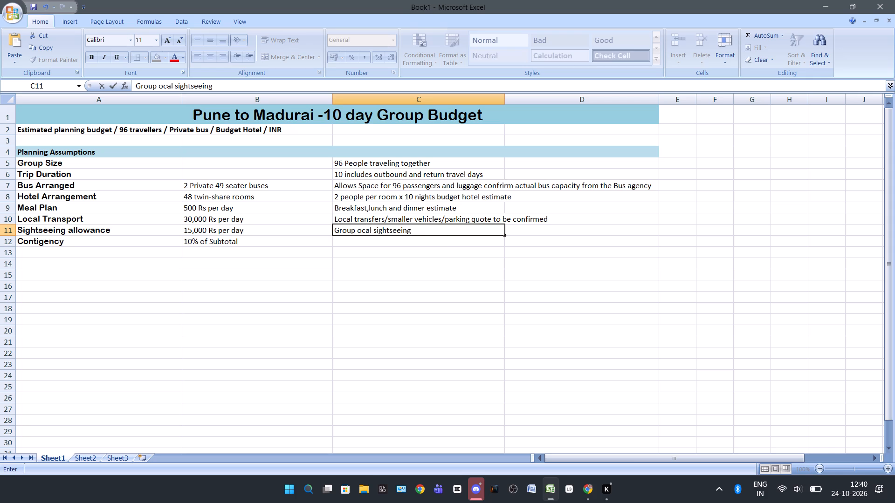
type("transport")
key("slash")
type("guis")
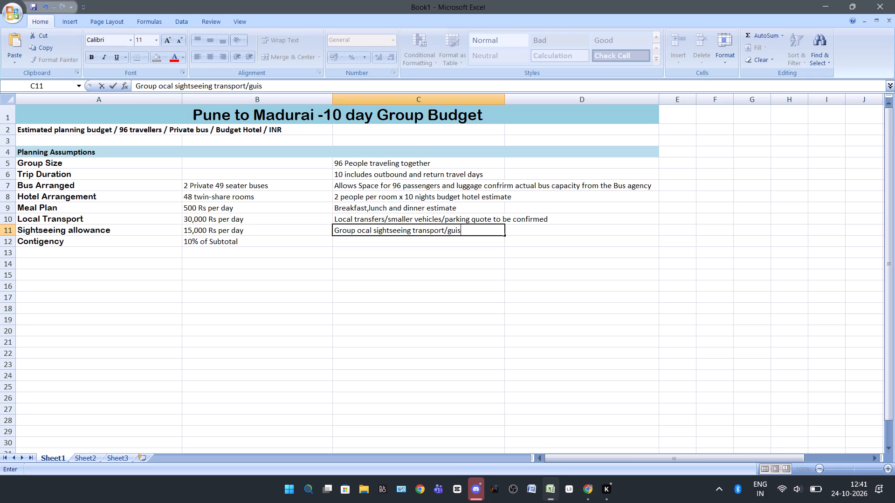
key("BackSpace")
type("de allwa")
key("BackSpace")
key("BackSpace")
type("owance")
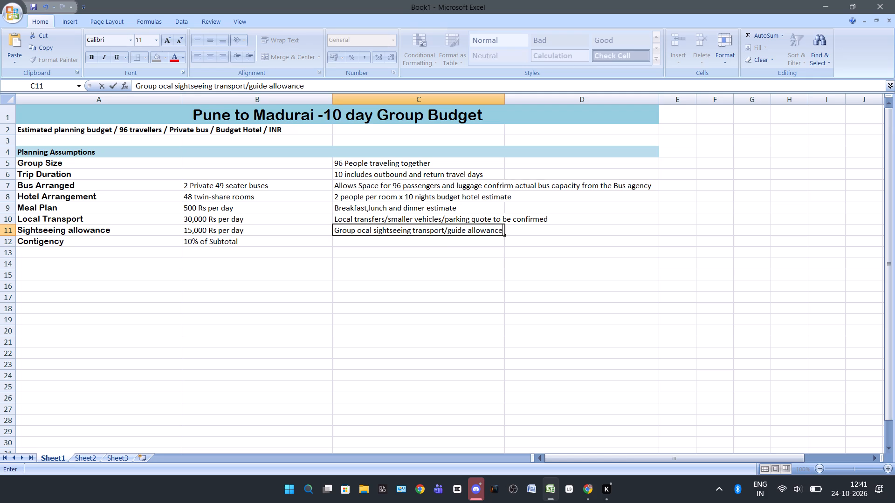
key("space")
type("excludes only")
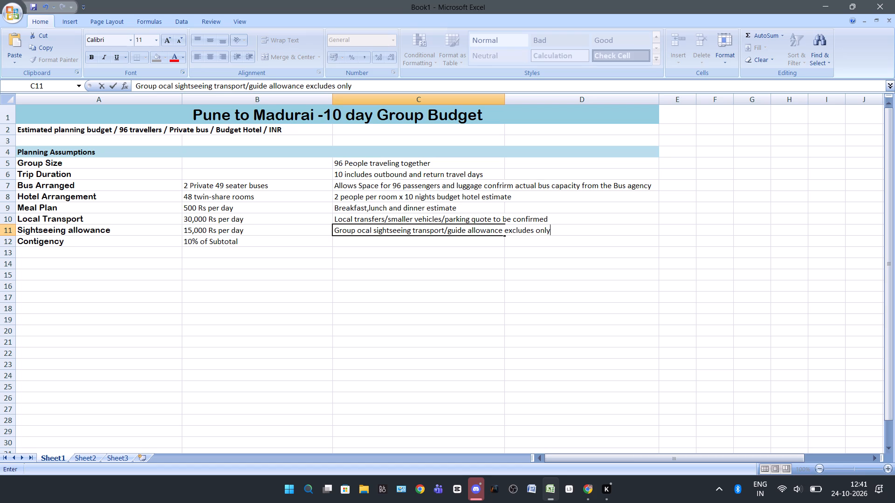
key("BackSpace")
key("BackSpace")
key("BackSpace")
key("BackSpace")
type("entry")
key("Down")
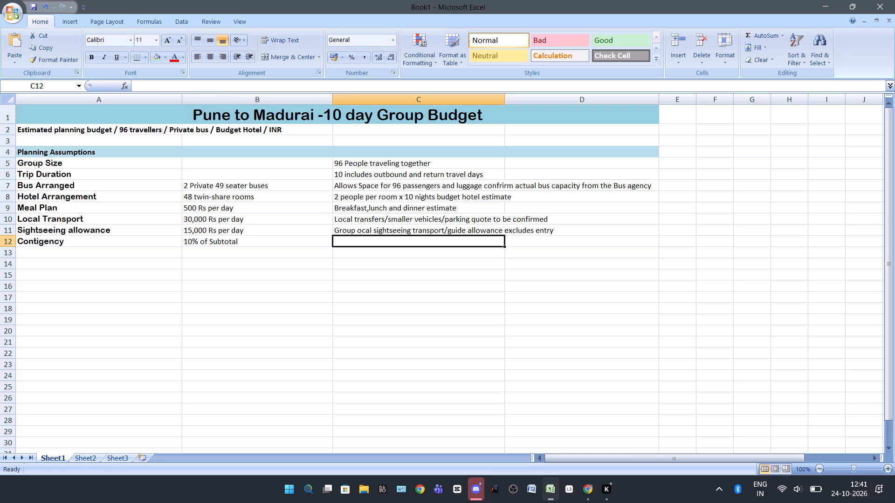
Enter the note "Appied to cost before contigency" in cell C12 of the Contigency row.
key("a")
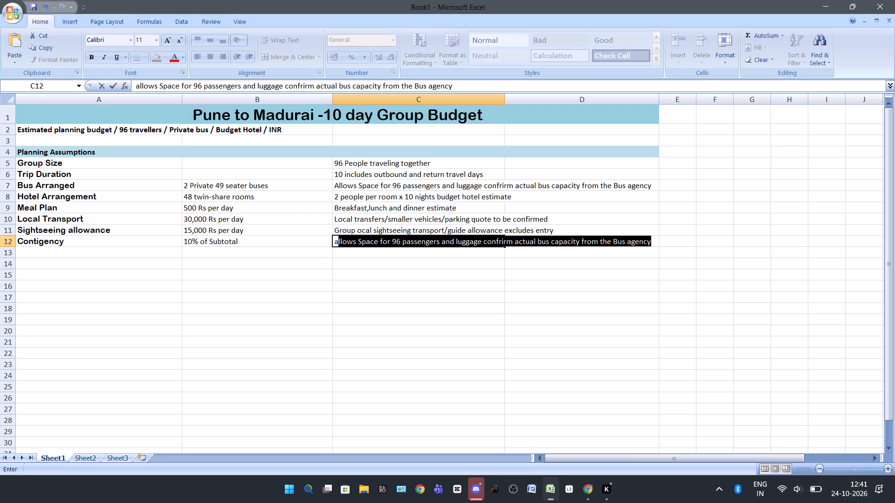
key("BackSpace")
key("BackSpace")
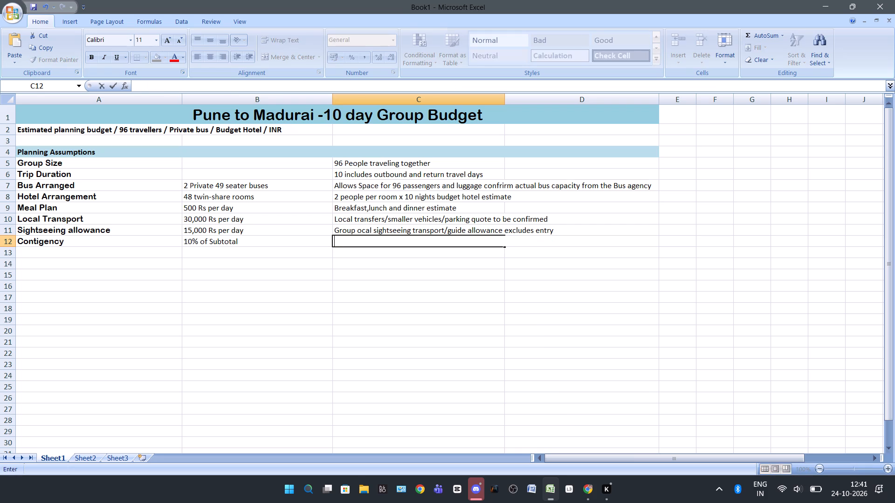
type("App")
type("ied to")
key("space")
type("cost before")
key("space")
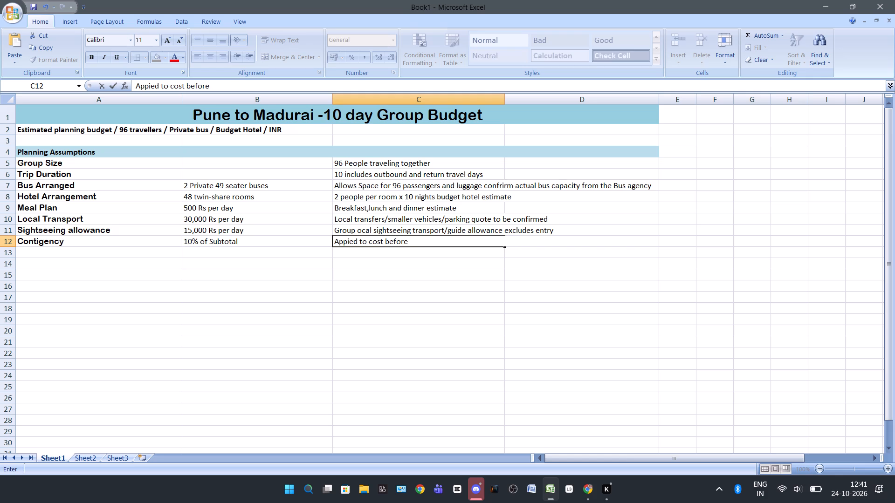
type("contigenc")
key("y")
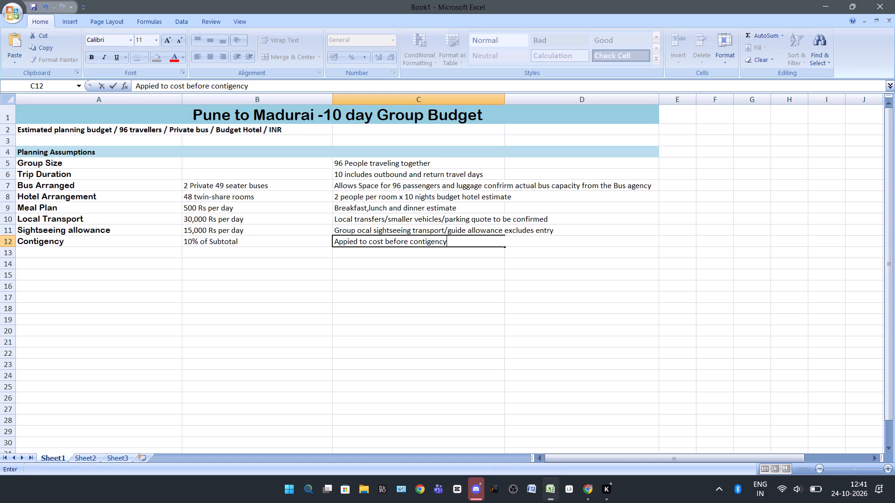
key("Down")
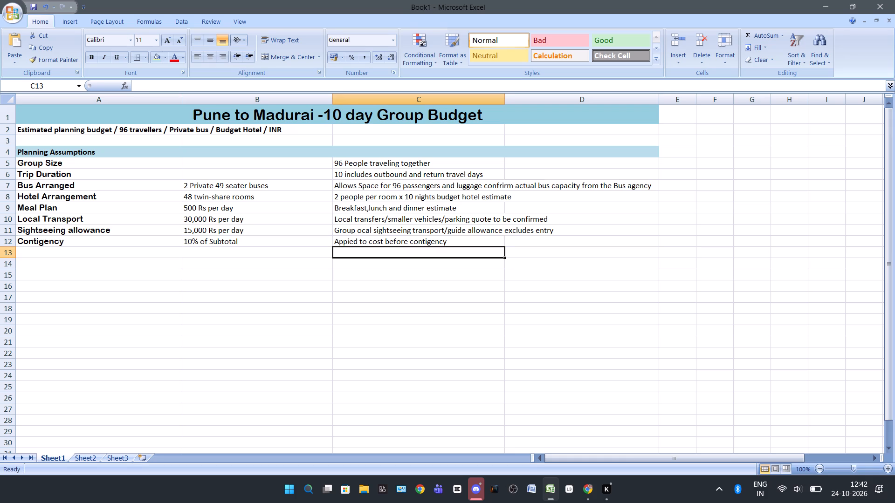
Start the cost table's header row below the planning assumptions by entering "Category" in cell A15.
key("Down")
key("Left")
key("Left")
key("Left")
key("Down")
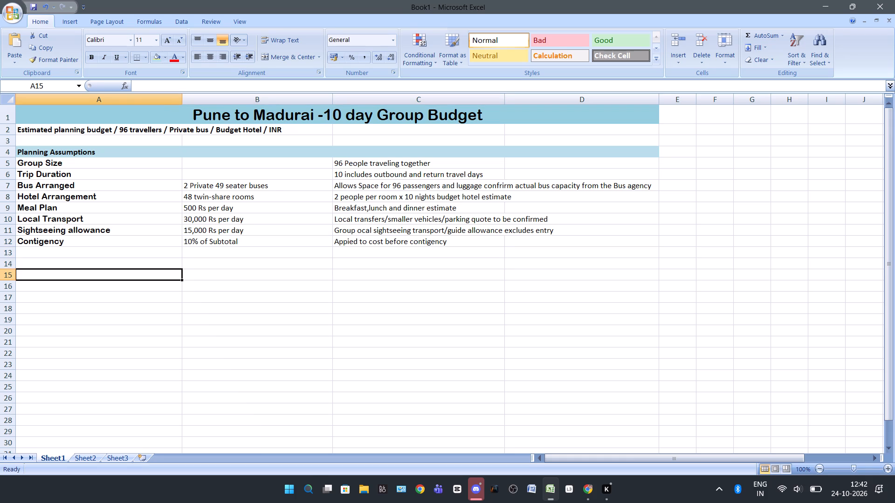
type("Categ")
key("i")
key("BackSpace")
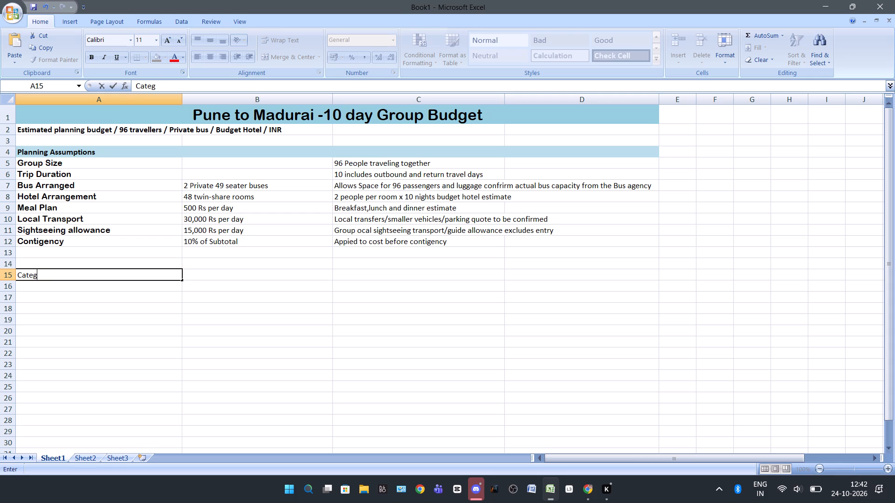
type("ory")
key("Right")
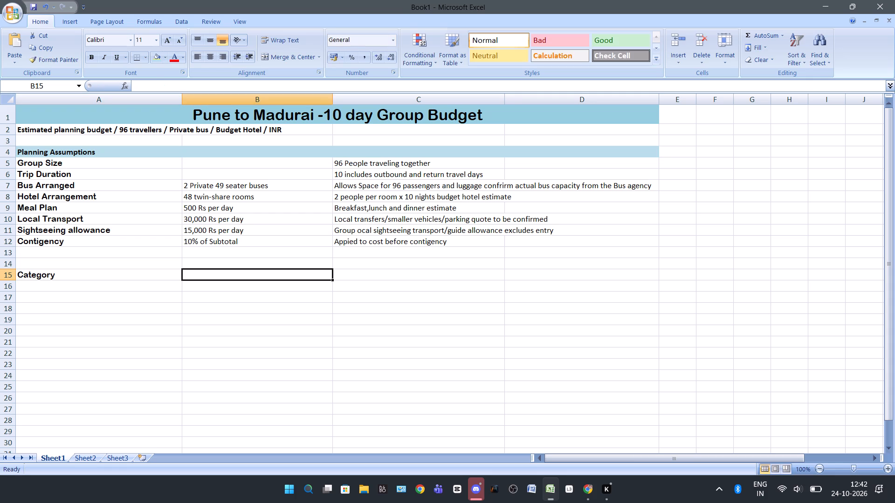
Add the column header "Caculation Basis/Assumption" in cell B15 beside Category.
type("Cacul")
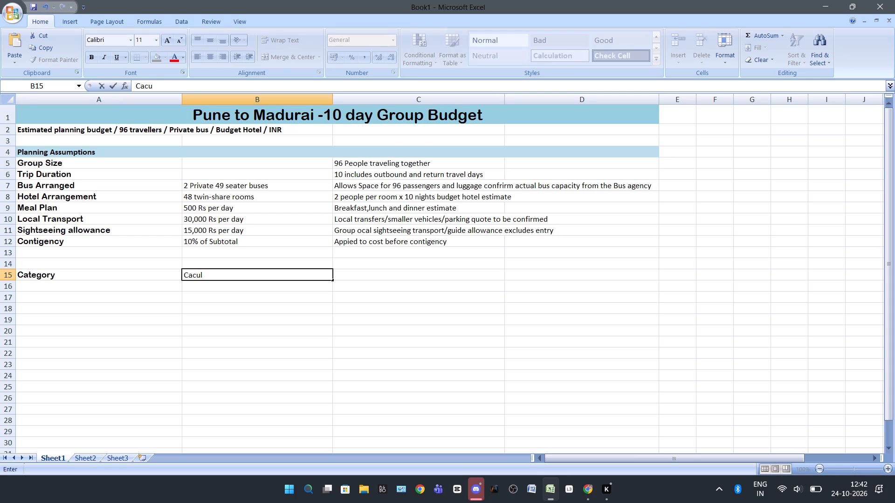
type("ation")
key("space")
type("Basis")
key("slash")
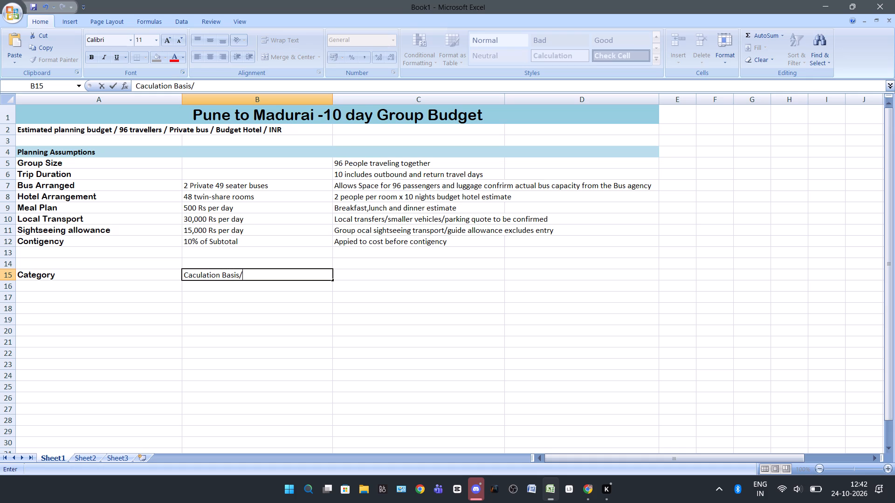
type("Assum")
type("ption")
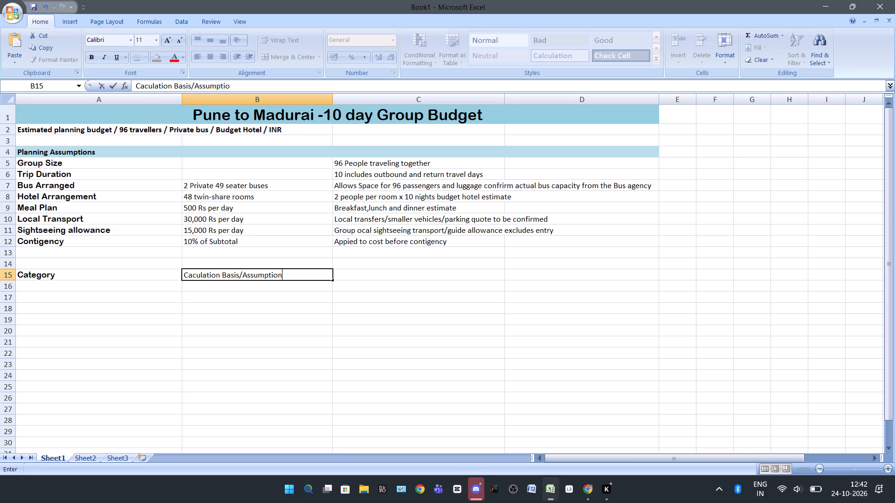
left_click(395, 276)
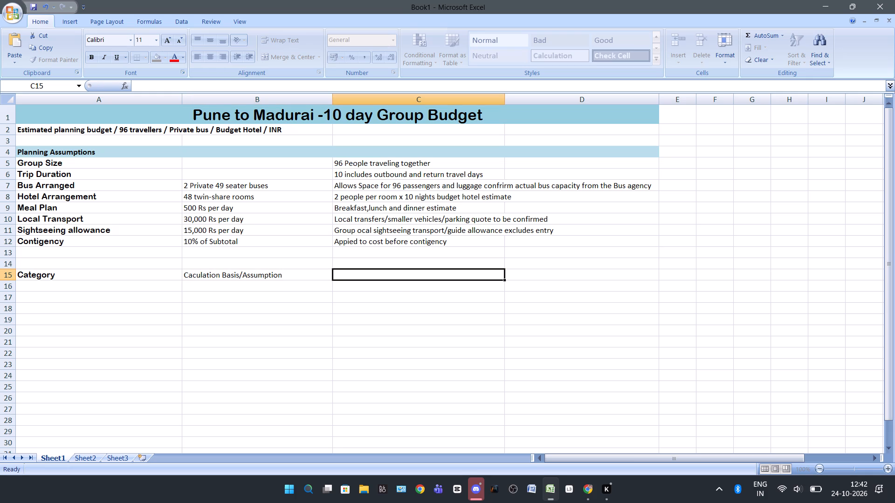
Enter "Group Cost (INR)" in cell C15 as the third column header of the cost table.
type("Group")
key("space")
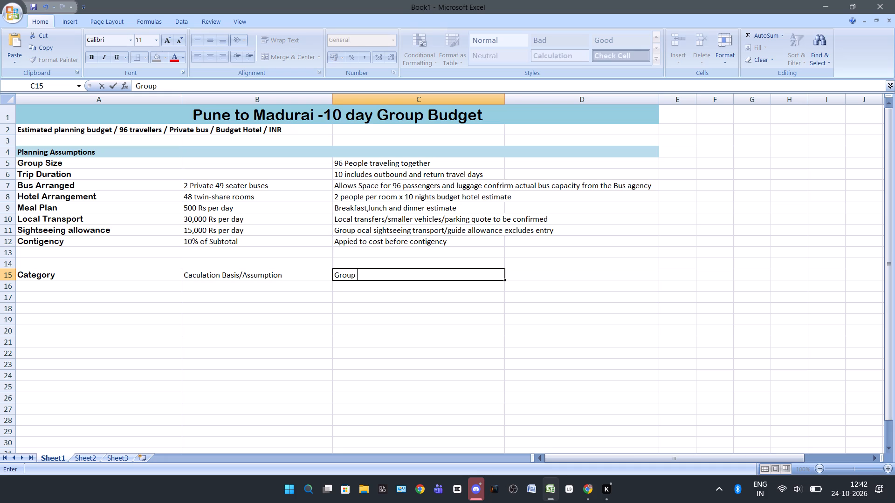
type("Cost")
key("space")
type("(INR")
key("shift+parenright")
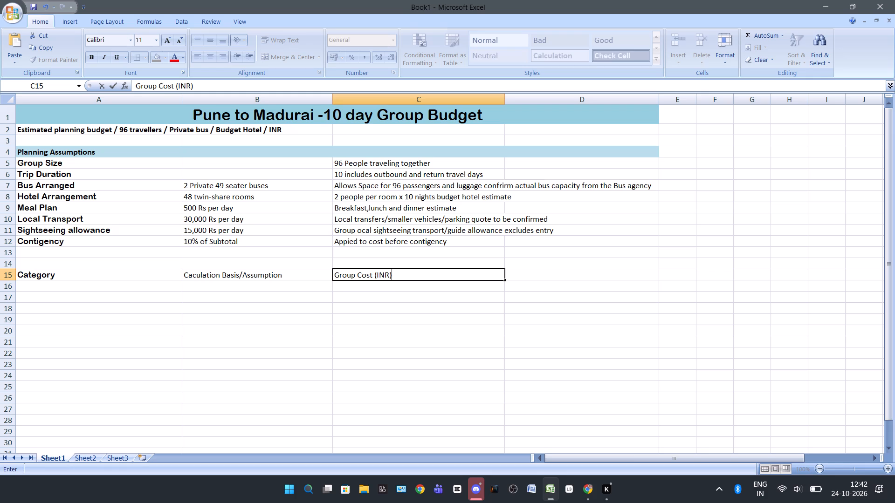
key("Right")
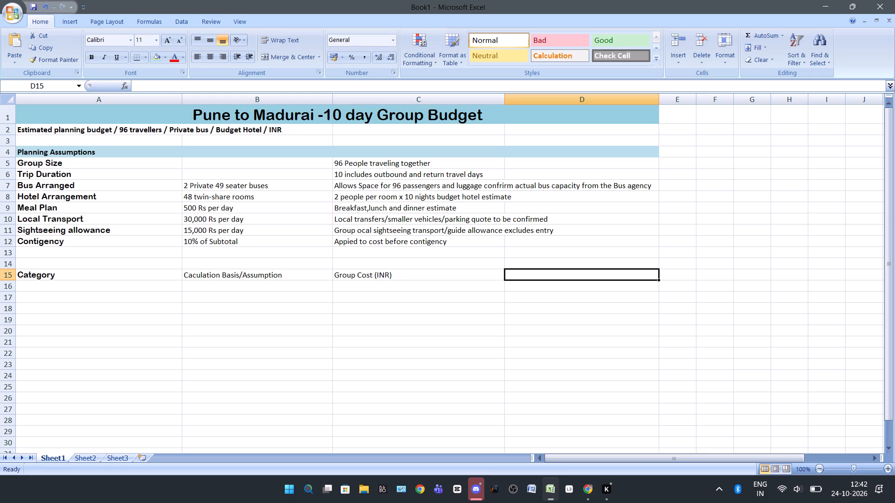
Enter "Per Person (INR)" in cell D15 as the fourth column header of the cost table.
type("Per")
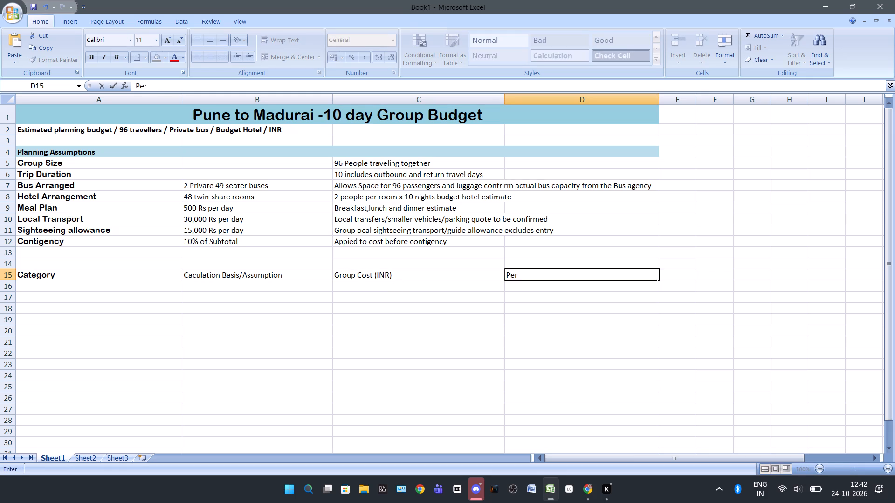
key("space")
type("Person")
key("space")
type("(INR")
key("shift+parenright")
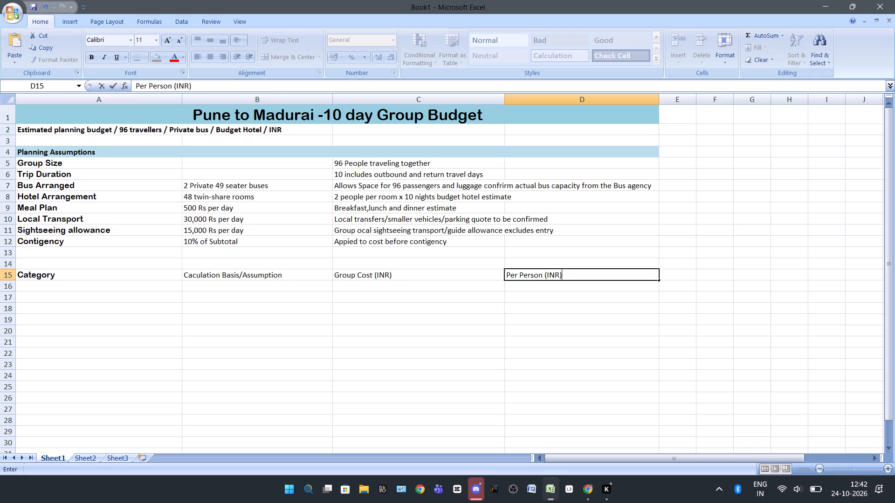
Widen column A and set column B's width to about 51 to give the cost table's text more room.
key("Down")
key("Left")
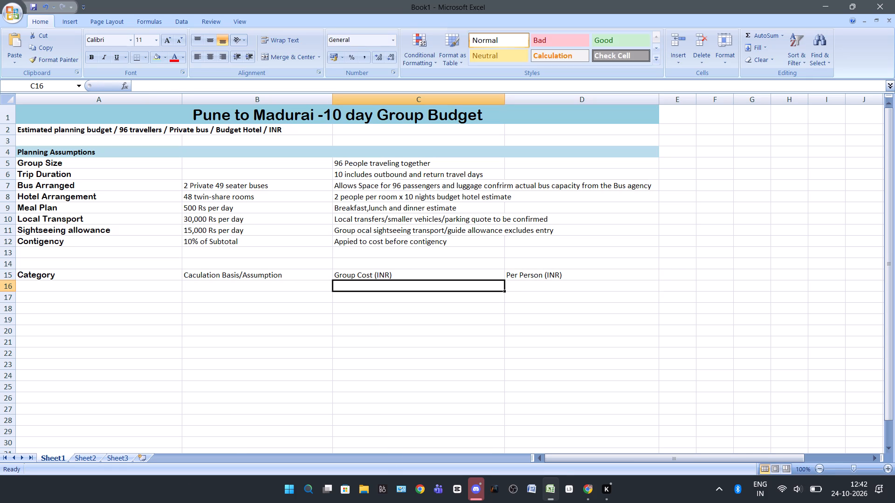
key("Left")
key("Left")
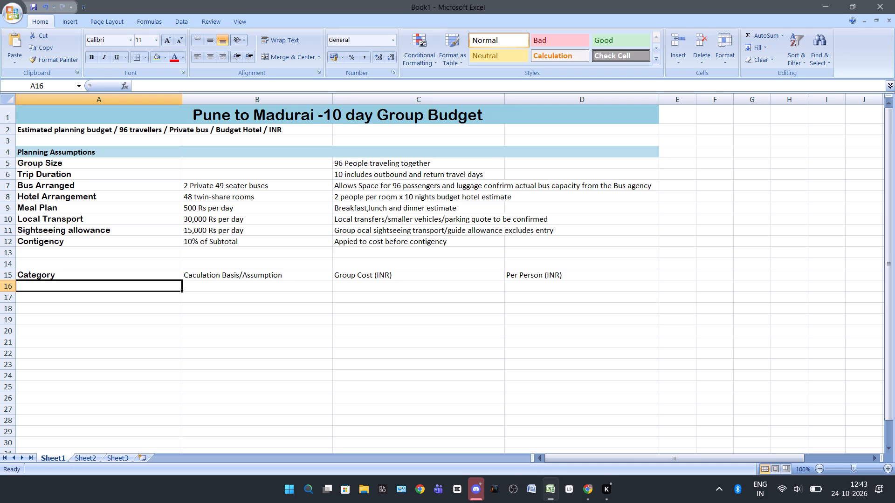
left_click_drag(182, 109, 207, 110)
left_click_drag(183, 98, 240, 98)
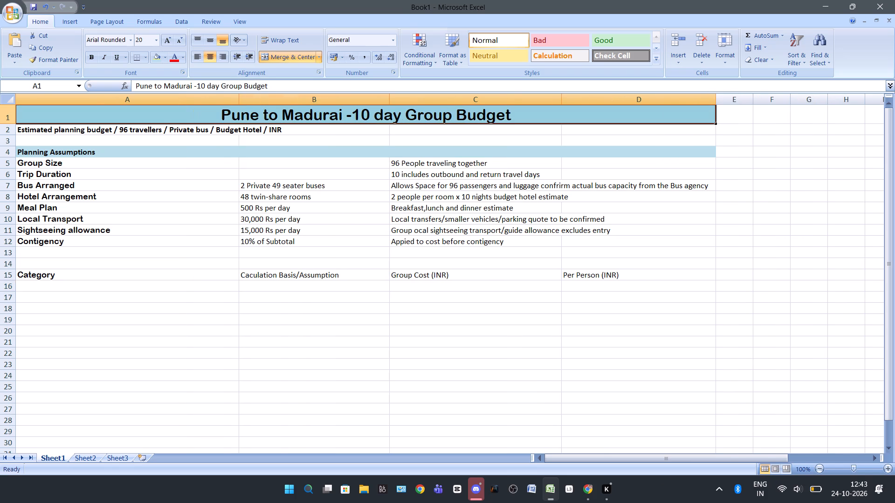
left_click_drag(391, 102, 457, 103)
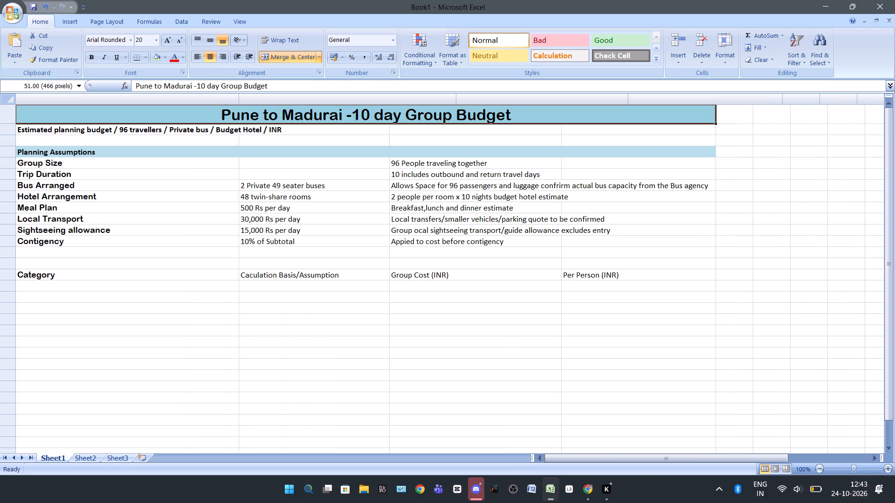
Adjust columns C and D so both cost columns are narrower, just wide enough for their row 15 headers with some spare room.
left_click_drag(627, 112, 673, 116)
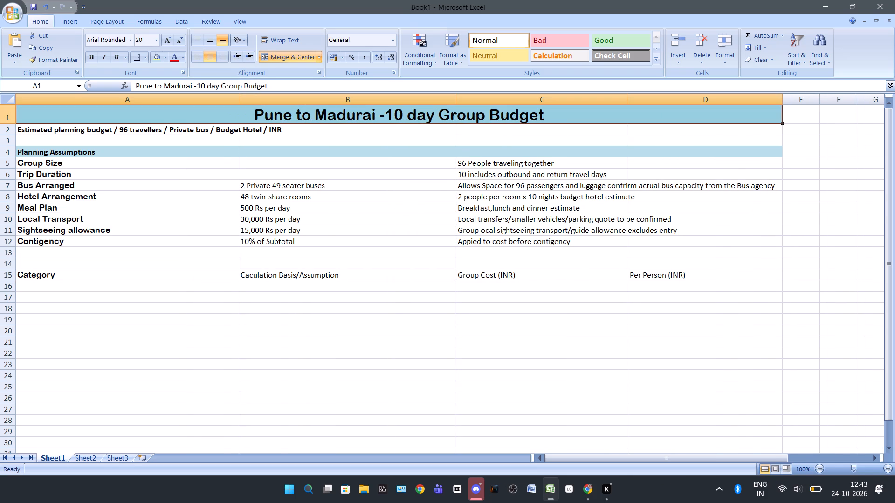
left_click_drag(673, 116, 680, 116)
left_click_drag(627, 99, 680, 101)
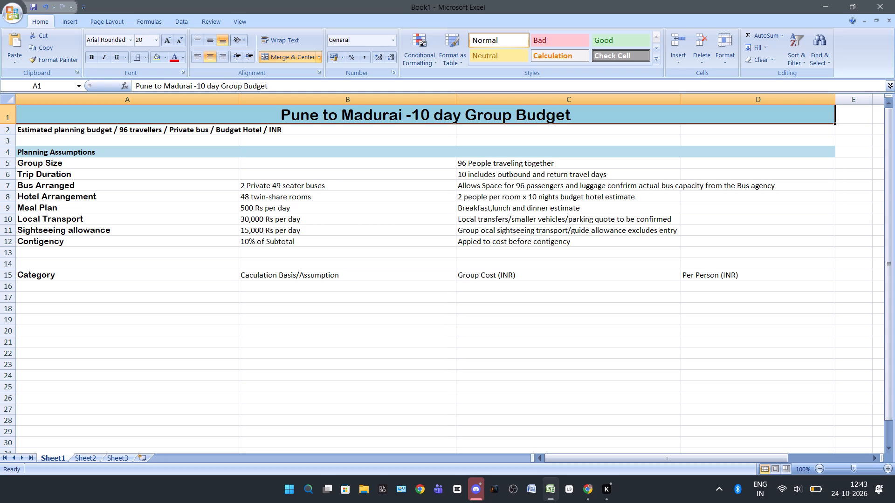
left_click_drag(681, 96, 638, 108)
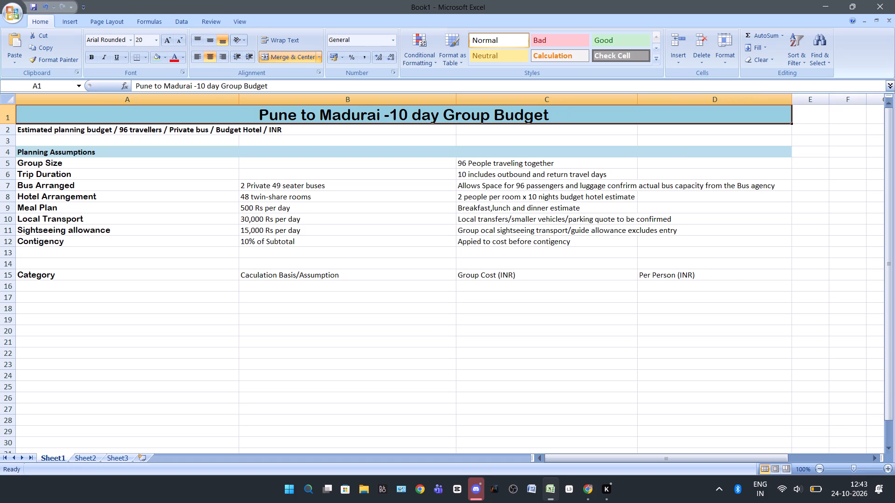
left_click_drag(792, 98, 775, 99)
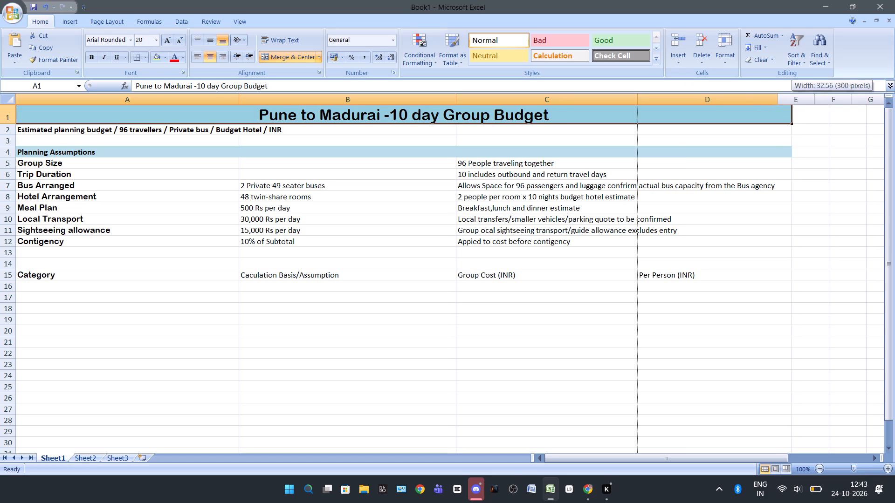
left_click_drag(775, 99, 750, 102)
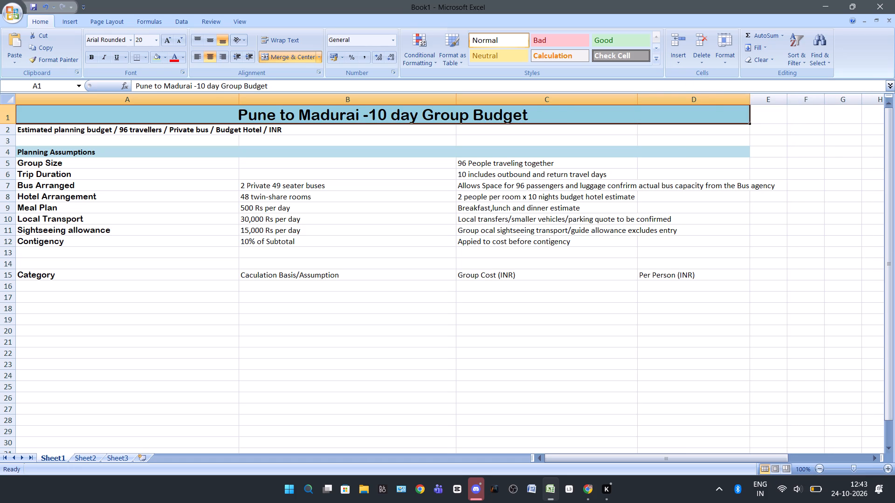
left_click_drag(637, 100, 608, 112)
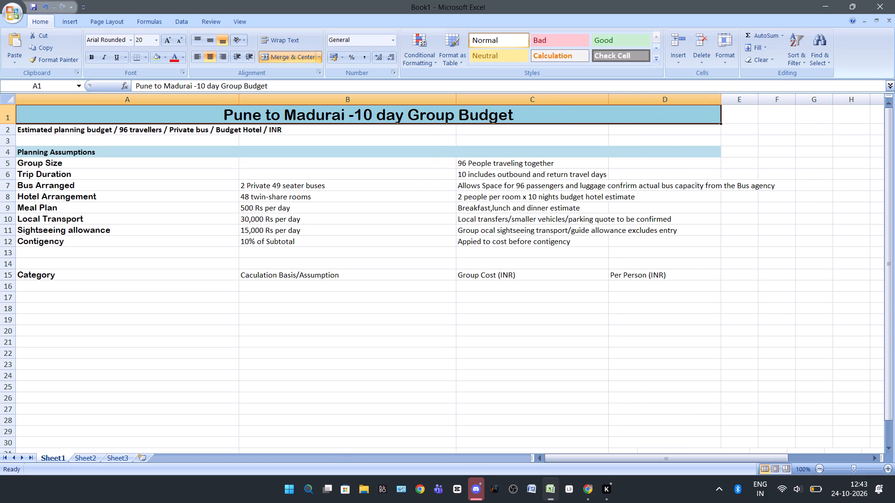
left_click_drag(608, 98, 589, 98)
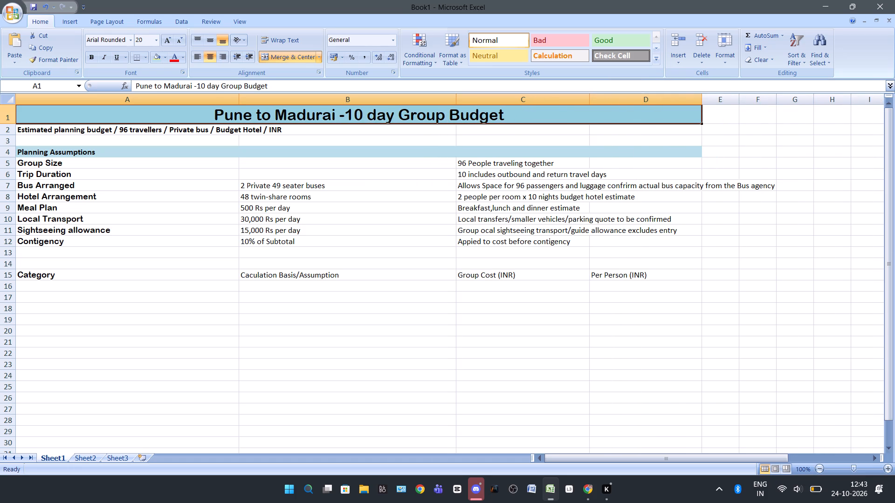
Enter "Return Priva Bus" in cell A16 as the first item under Category.
left_click(108, 287)
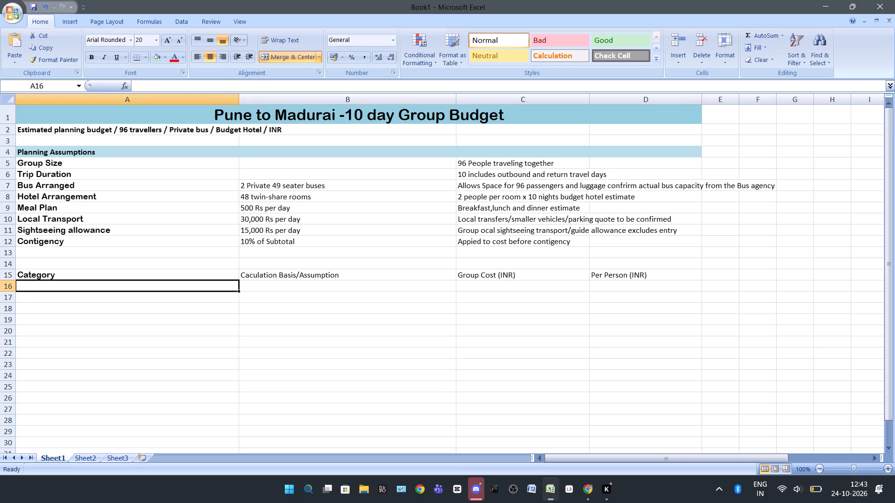
type("Return")
key("space")
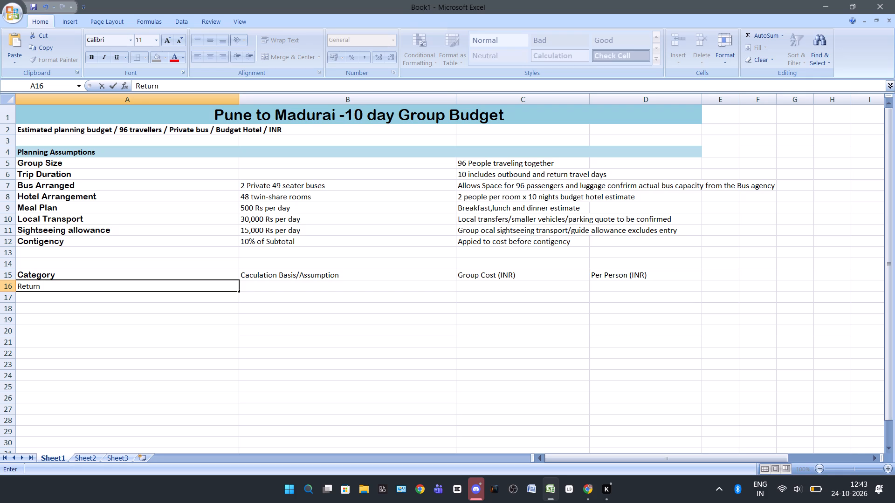
type("Priva e")
key("BackSpace")
type("Bus")
key("Down")
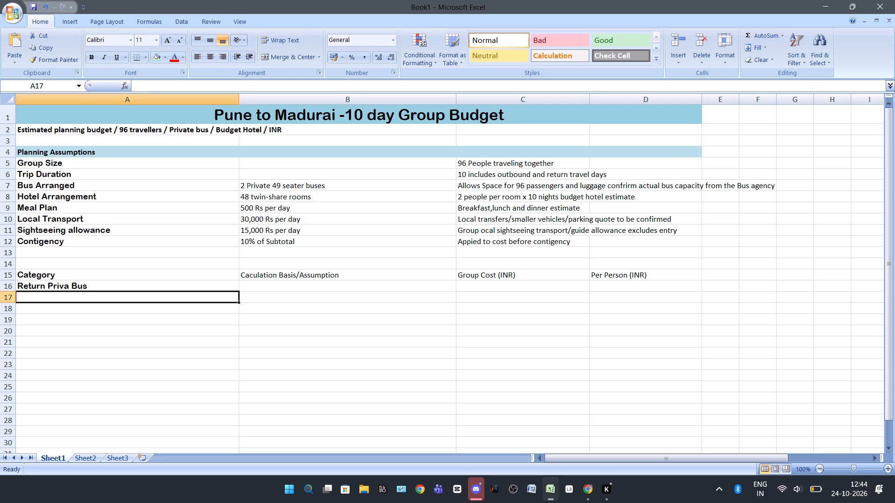
Format the cost table header row A15:D15 in Arial Rounded MT Bold with a light aqua fill matching the Planning Assumptions row.
left_click_drag(68, 276, 147, 282)
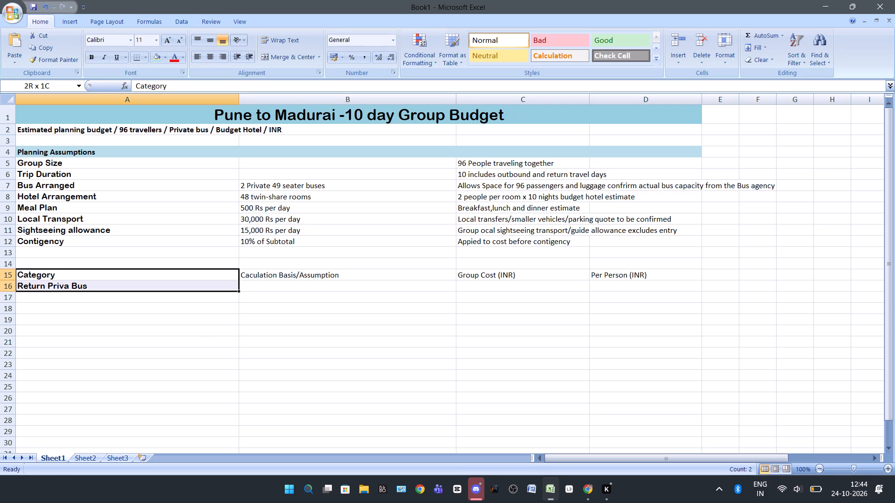
left_click_drag(147, 282, 613, 274)
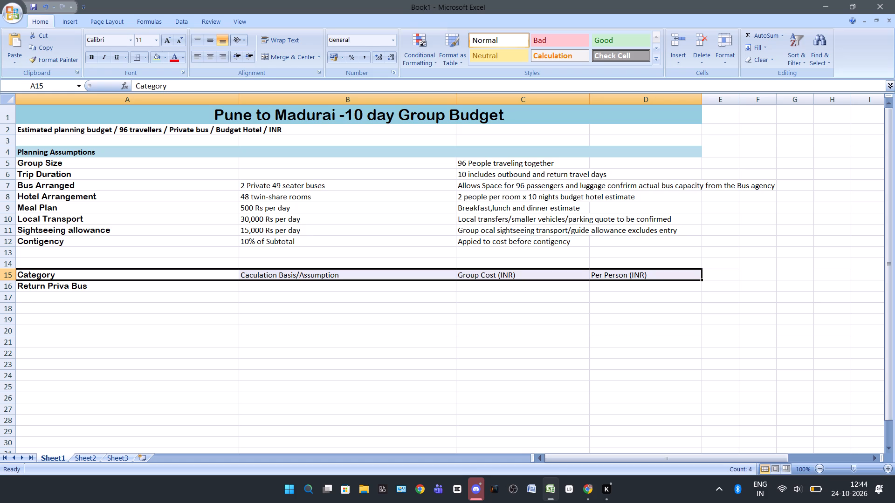
left_click(129, 38)
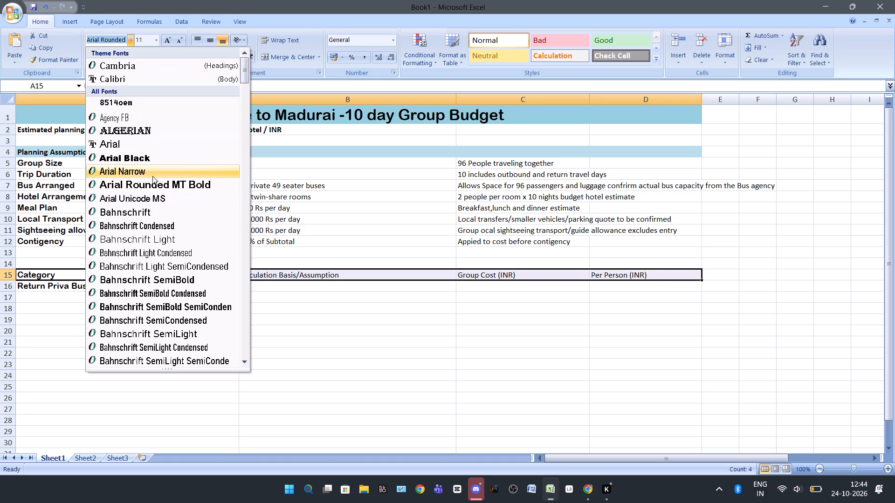
left_click(153, 179)
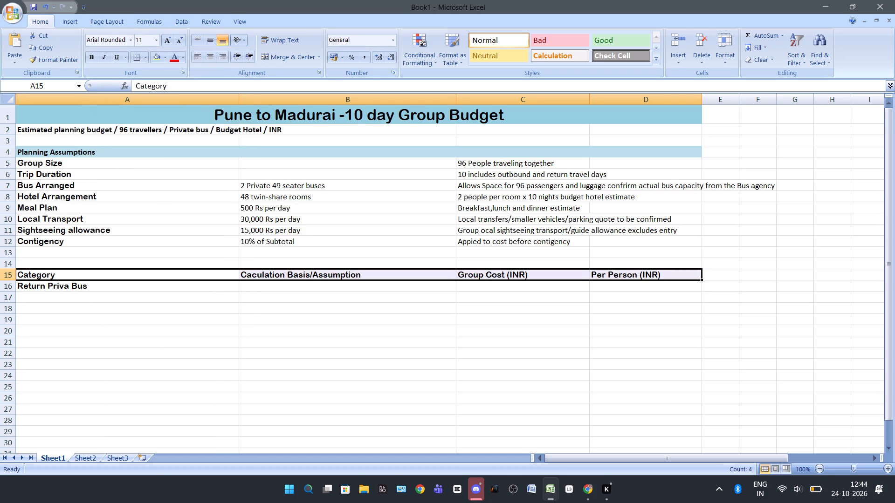
left_click(164, 54)
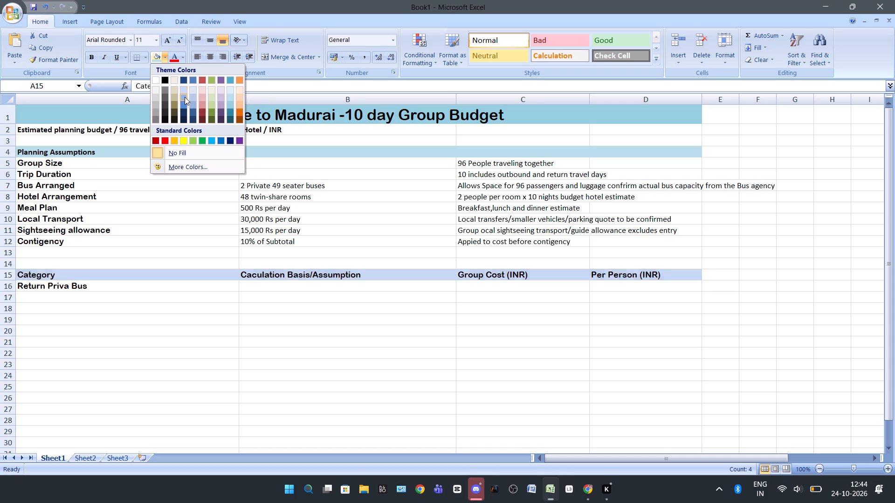
left_click(228, 95)
Correct the text in cell A16 to read "Return Private Bus".
left_click(122, 285)
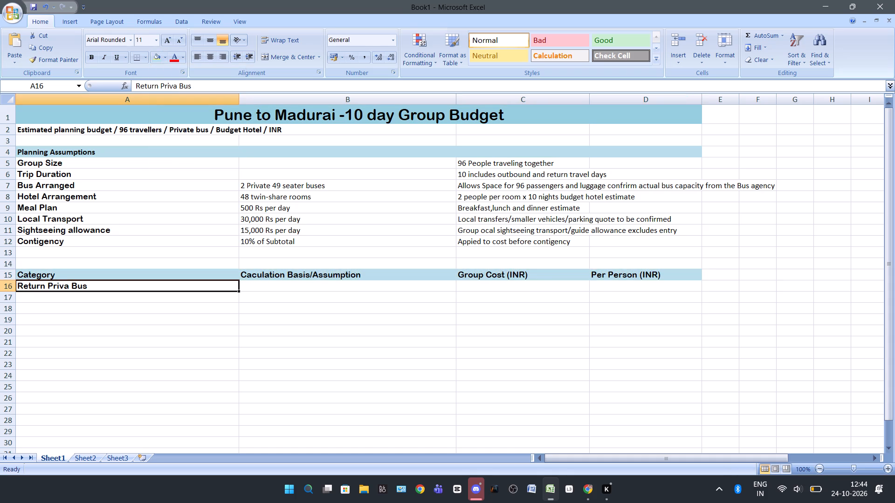
left_click(69, 288)
left_click(178, 85)
type("te")
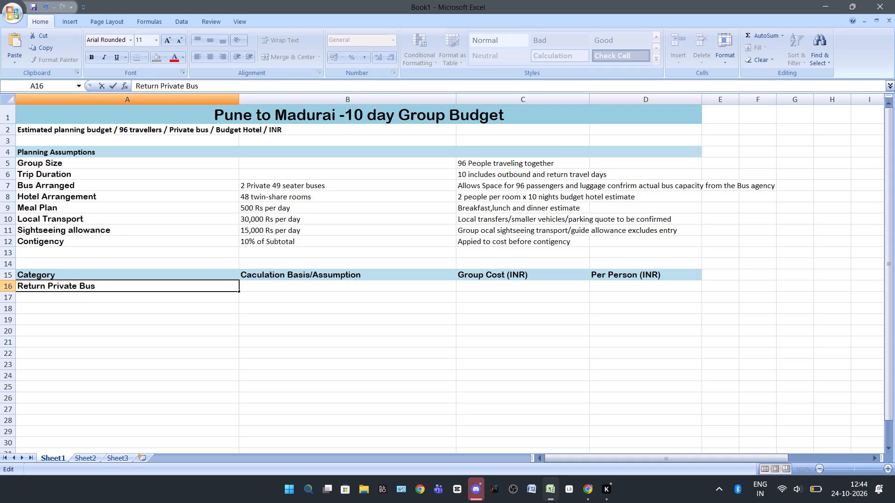
key("Down")
key("Down")
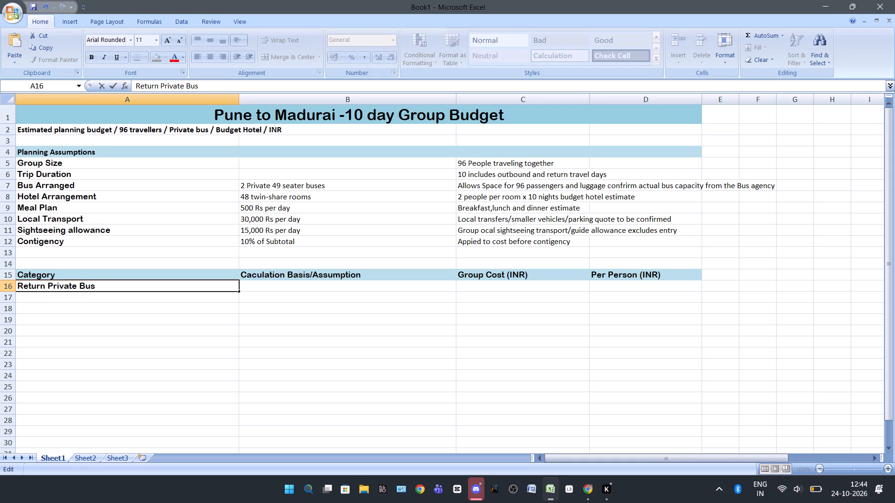
key("Return")
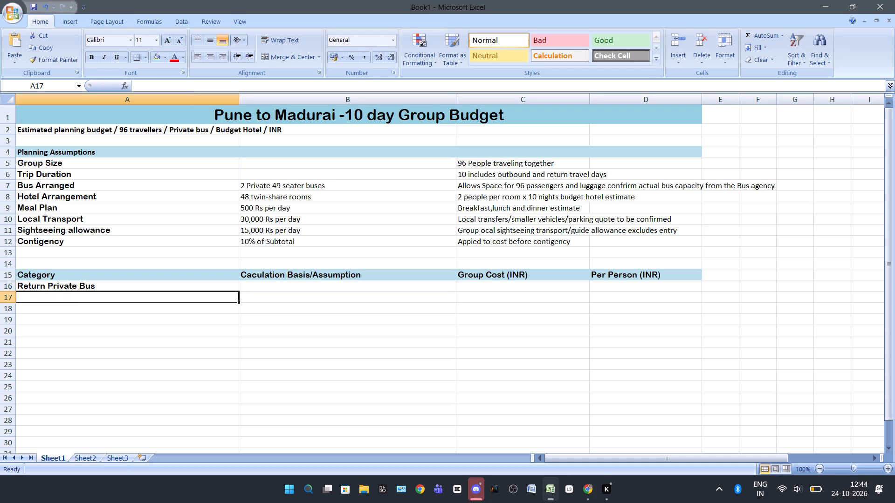
Add the categories "Accomodation" in cell A17 and "Meals" in cell A18.
type("Accom")
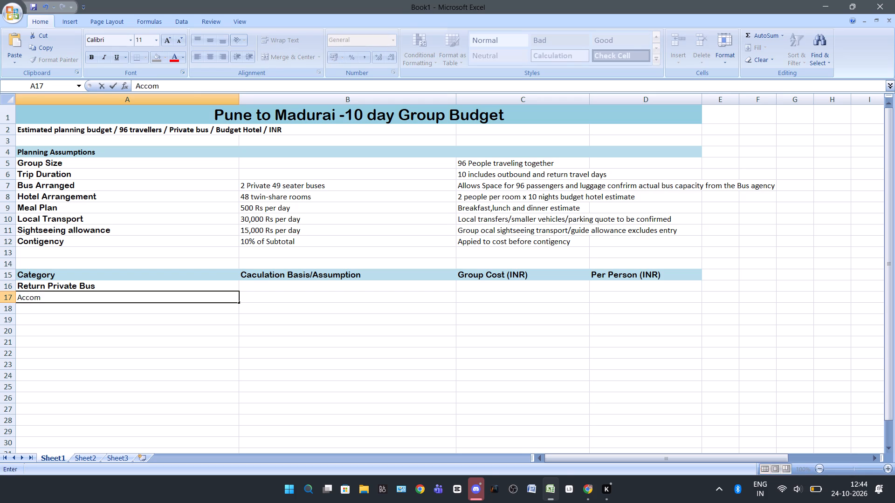
type("odation")
key("Down")
type("Meals")
key("Down")
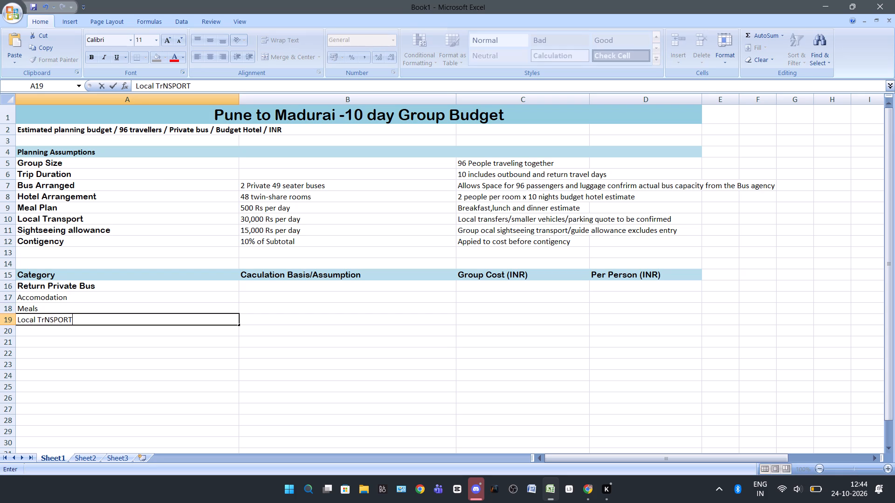
Enter "Local transport" in cell A19 as the category below Meals, with the second word in lowercase.
key("BackSpace")
key("BackSpace")
key("BackSpace")
key("BackSpace")
key("BackSpace")
key("BackSpace")
key("BackSpace")
key("BackSpace")
type("tRANSPORT")
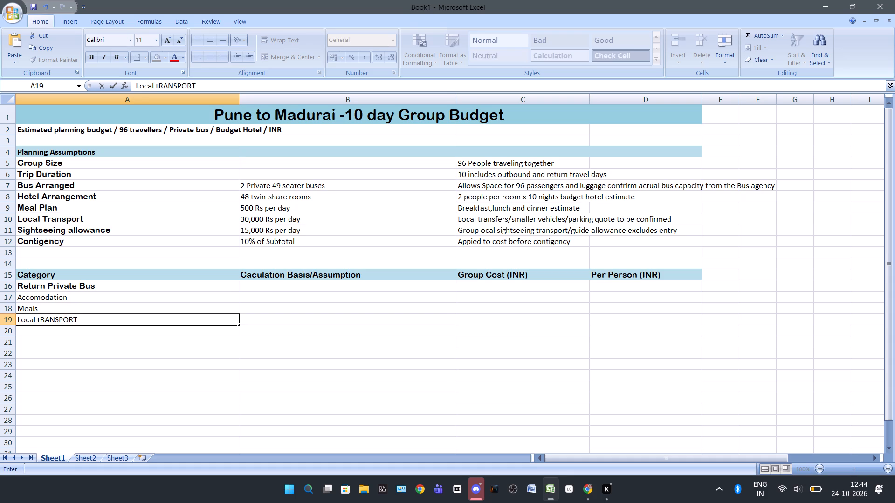
key("BackSpace")
key("BackSpace")
key("BackSpace")
key("BackSpace")
key("BackSpace")
key("BackSpace")
key("BackSpace")
key("BackSpace")
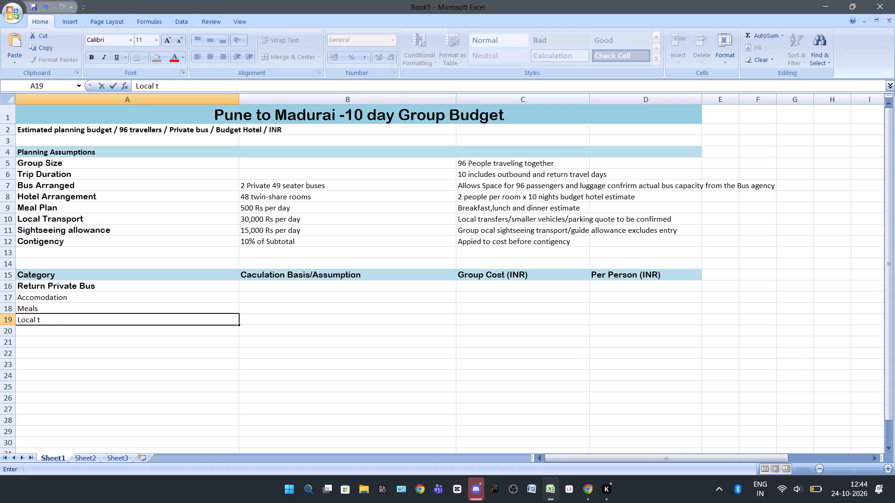
key("r")
key("BackSpace")
type("ransport")
key("Down")
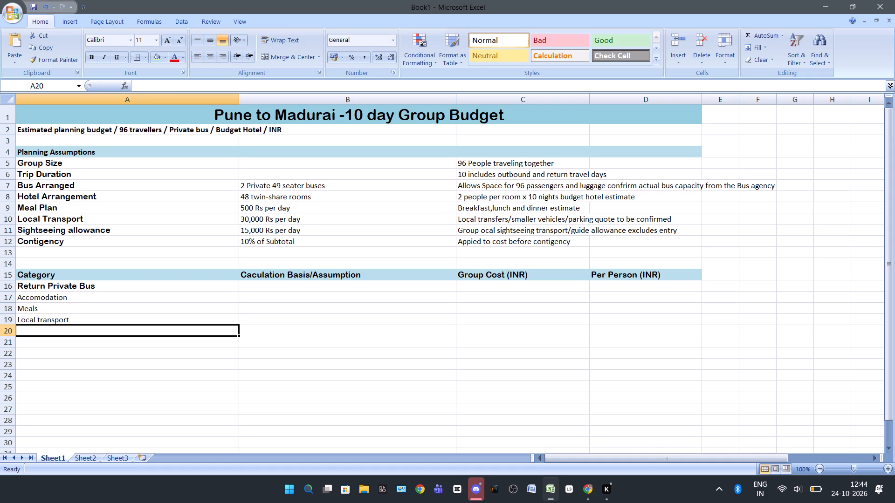
Enter "Sightseeing" in cell A20 as the category below Local transport.
type("Isght")
key("BackSpace")
key("BackSpace")
key("BackSpace")
key("BackSpace")
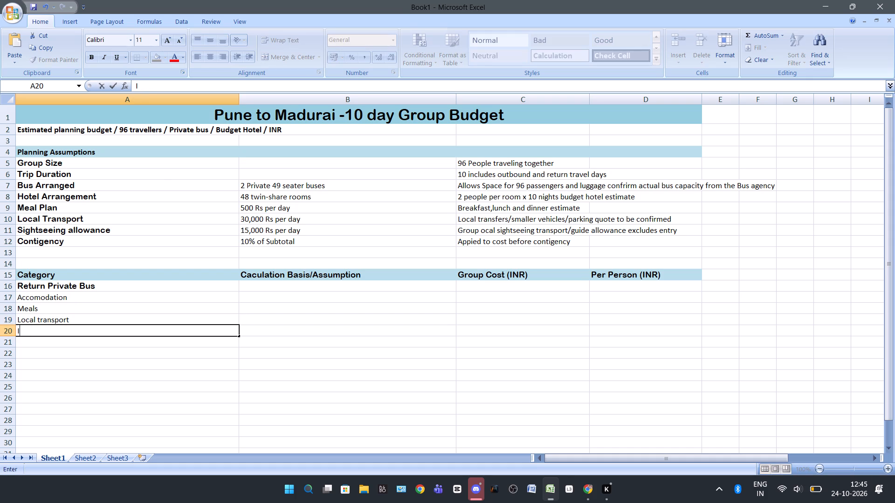
key("BackSpace")
type("Si")
type("ht s")
key("BackSpace")
key("BackSpace")
key("BackSpace")
key("BackSpace")
type("ghtseeing")
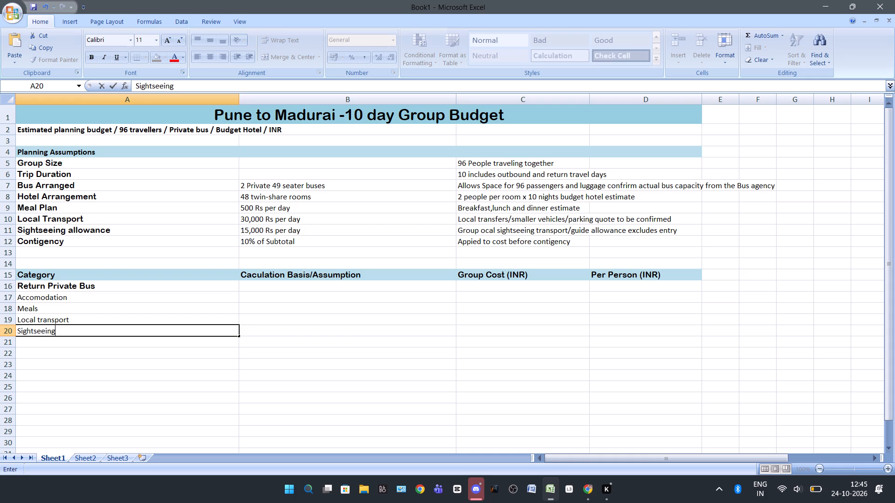
key("Down")
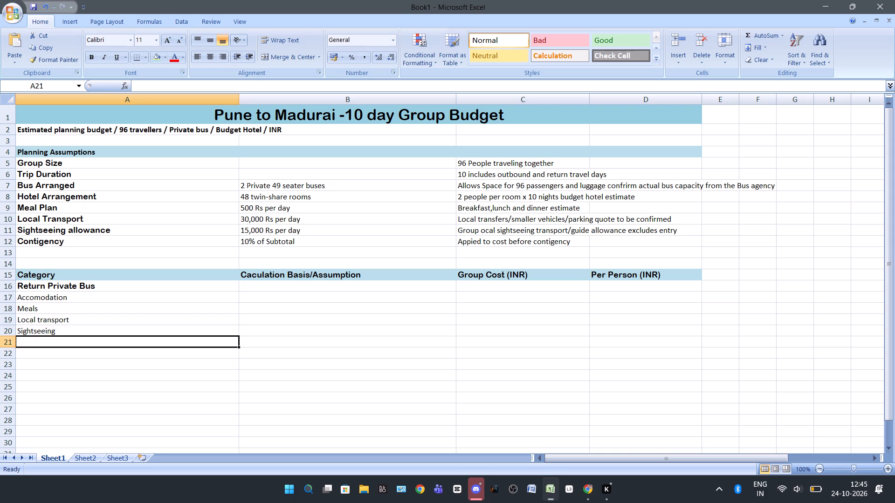
Add the categories "Entry tickets" in cell A21 and "Miscellaneous" in cell A22.
type("Entry")
key("space")
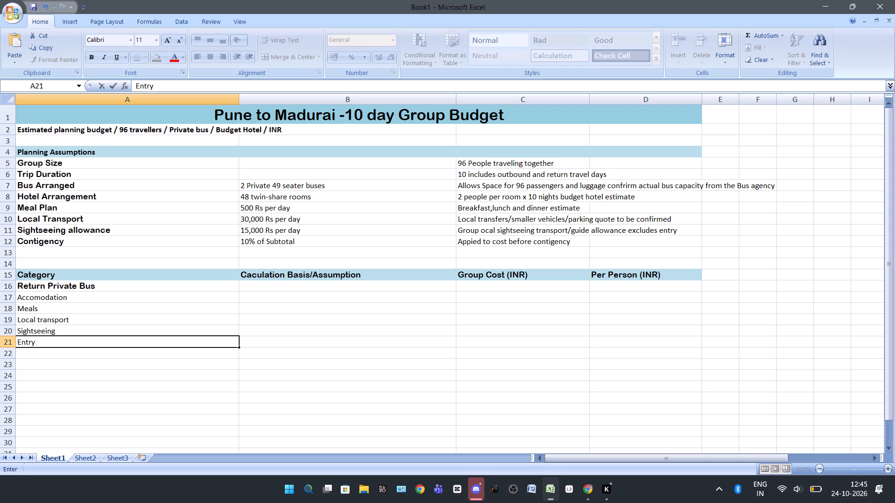
type("tickets")
key("Down")
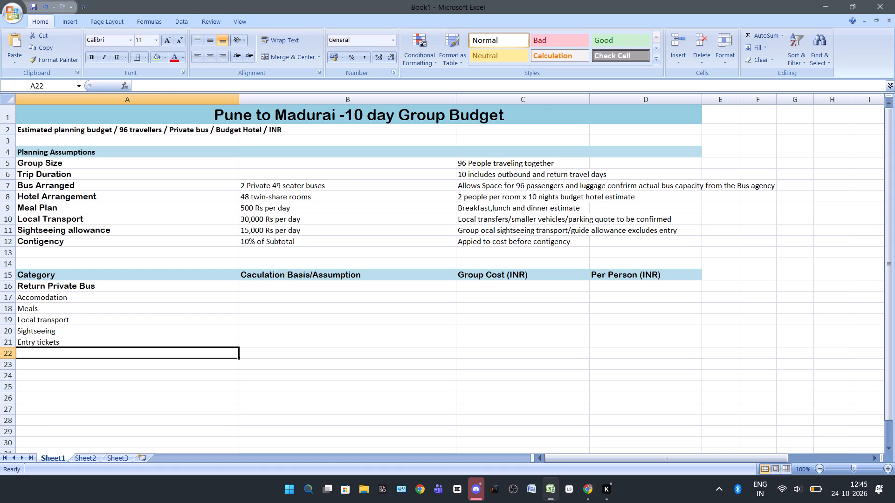
type("Miscellaneus")
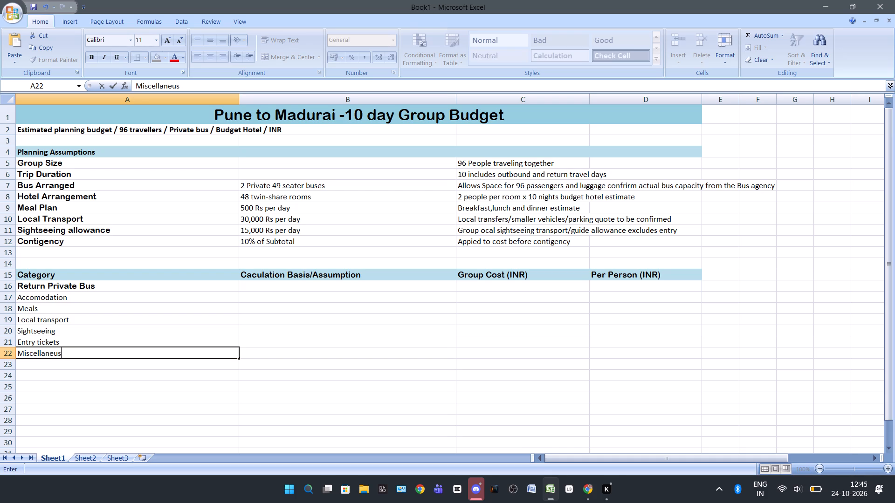
key("Left")
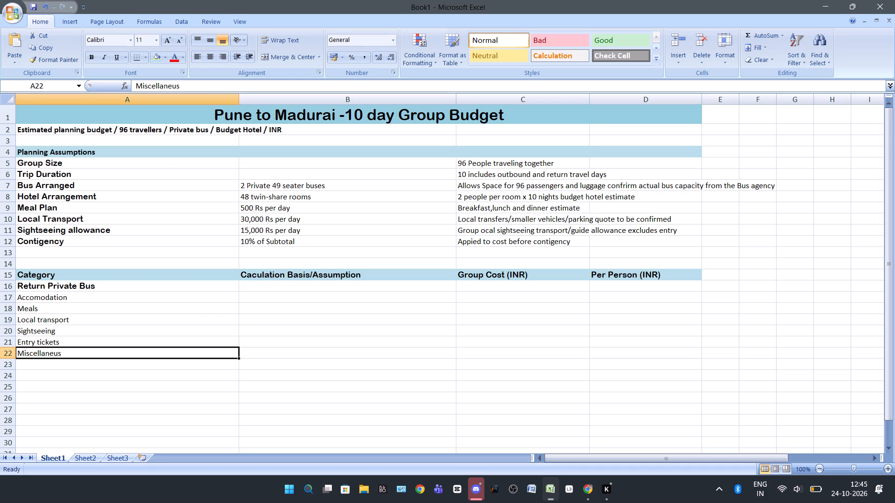
left_click(172, 84)
key("o")
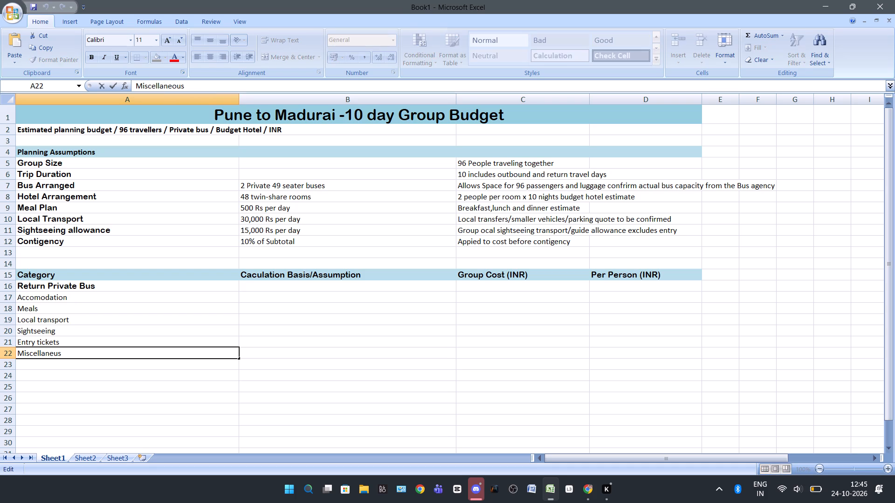
left_click(80, 366)
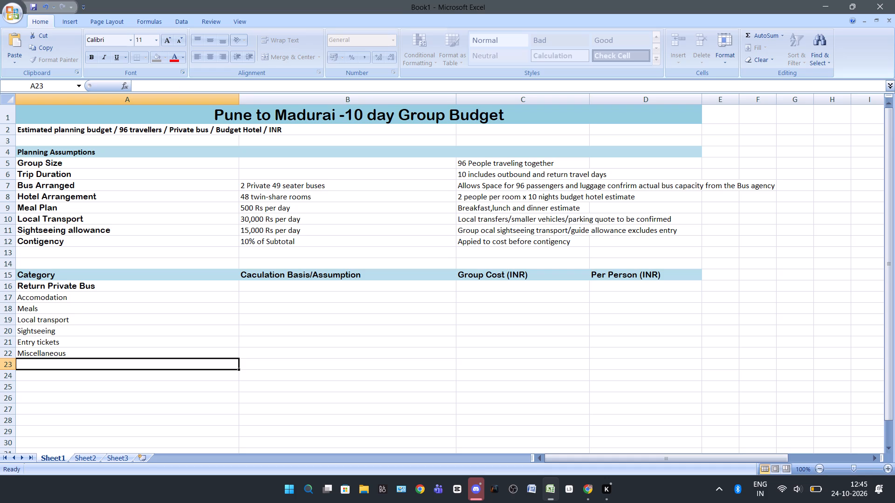
Enter the row label "Subtotal before contigency" in cell A23 below Miscellaneous.
type("Us")
key("BackSpace")
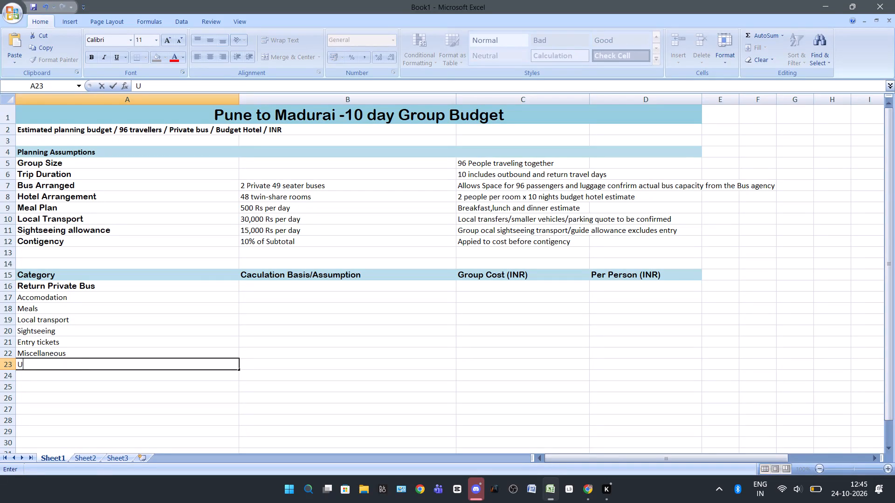
key("BackSpace")
type("Subtotal")
key("space")
type("before contigency")
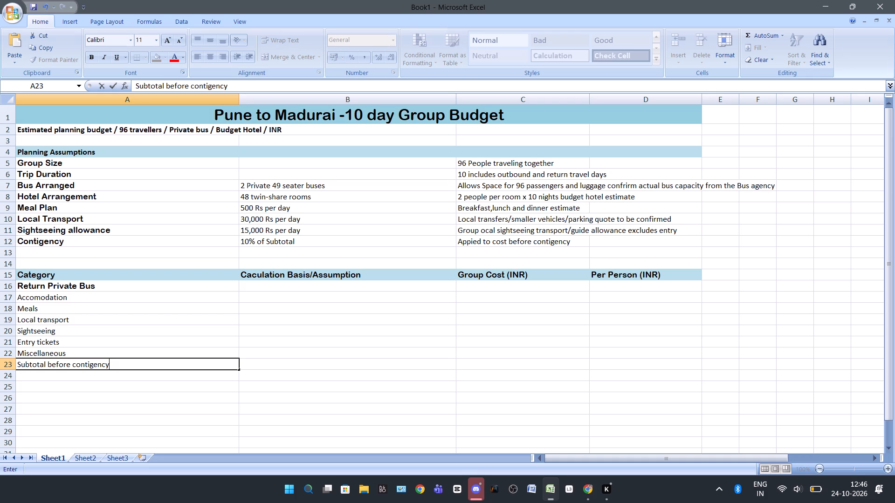
left_click(65, 375)
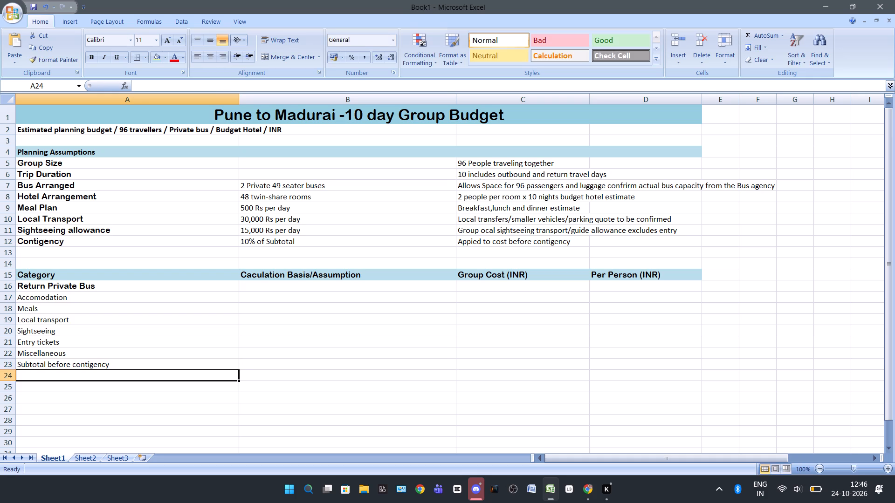
Add the row labels "Contigency" in cell A24 and "Total Group Budget" in cell A25.
type("Contigency")
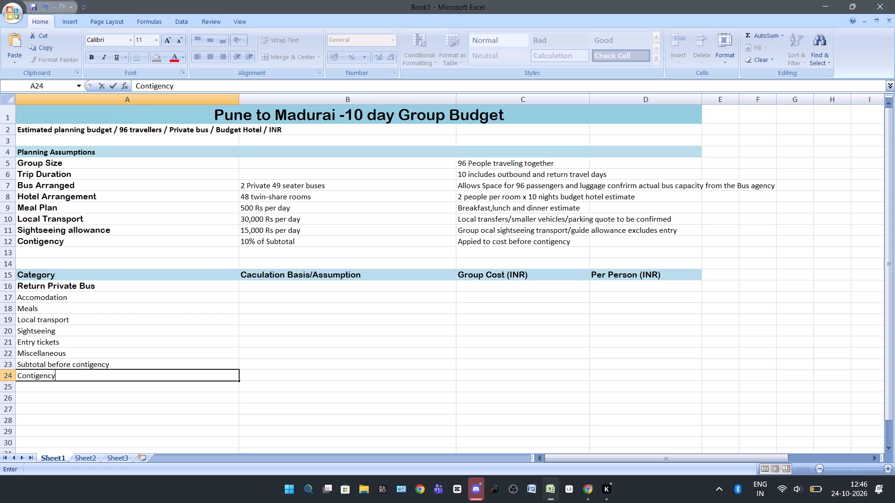
key("Down")
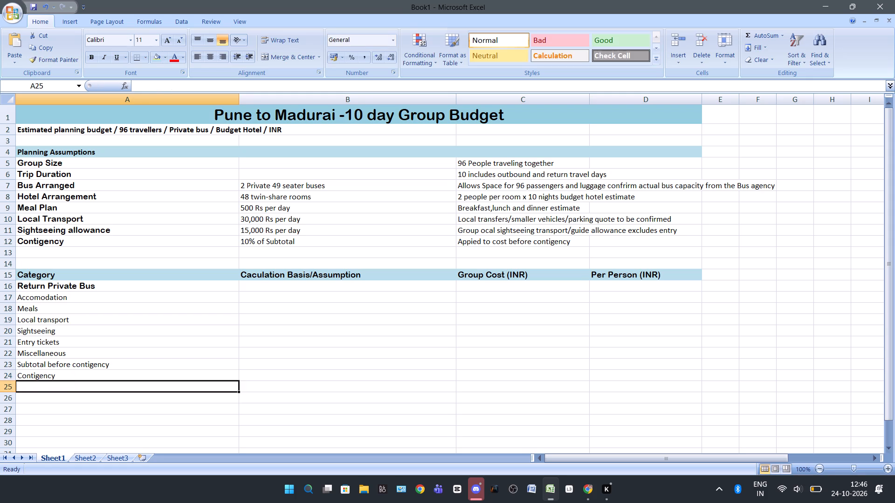
type("Total")
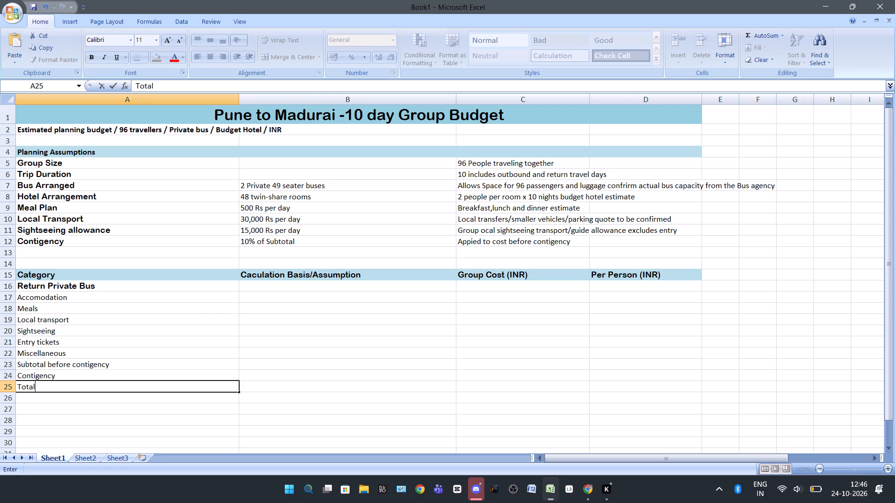
key("space")
type("Group BUdget")
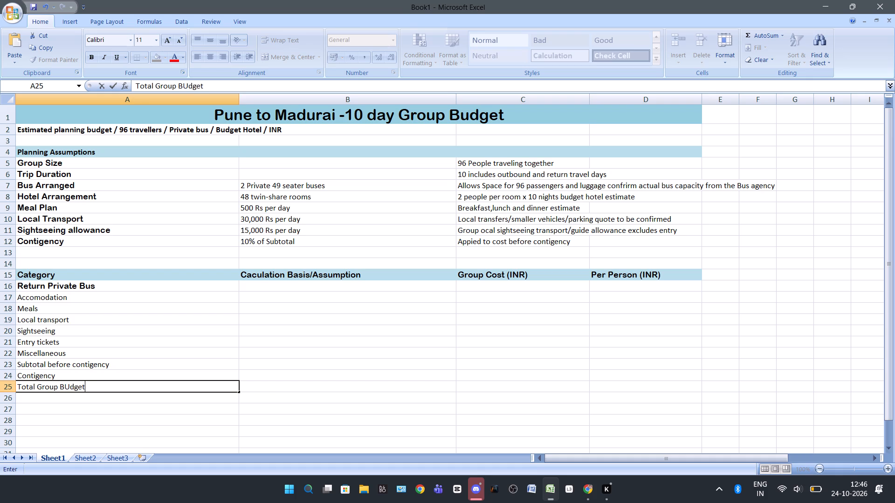
key("Insert")
key("Insert")
key("Left")
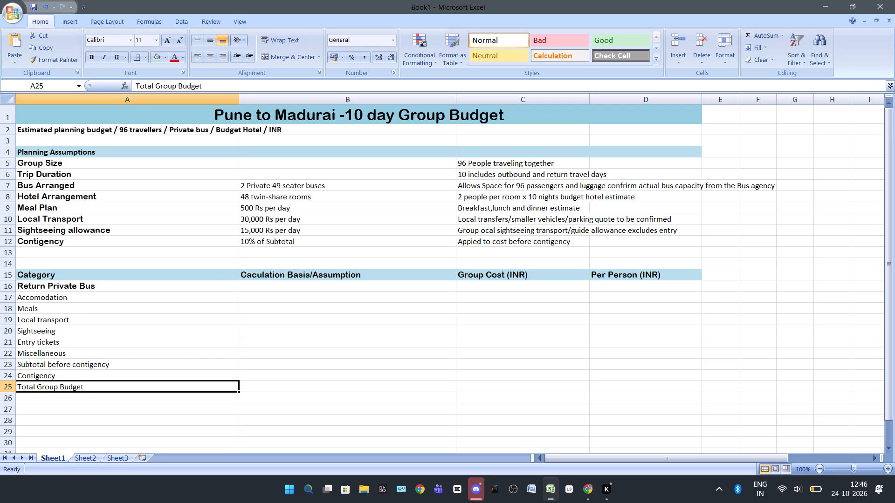
Enter the label "Estimated cost per person" in cell A27, leaving row 26 blank below the total.
left_click(72, 402)
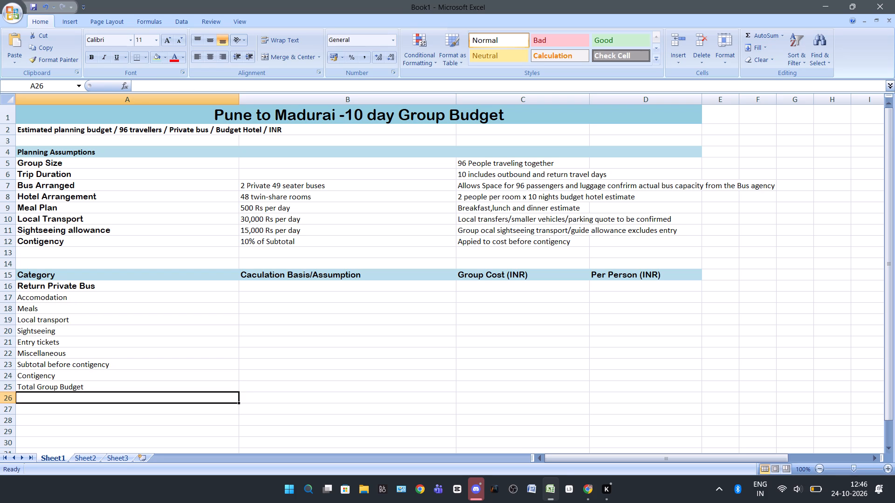
left_click(52, 411)
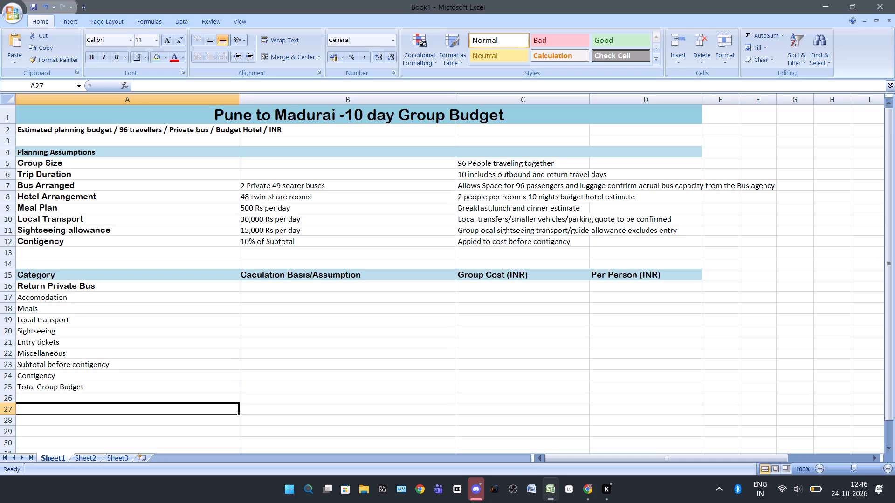
type("Est")
type("imated cot")
key("space")
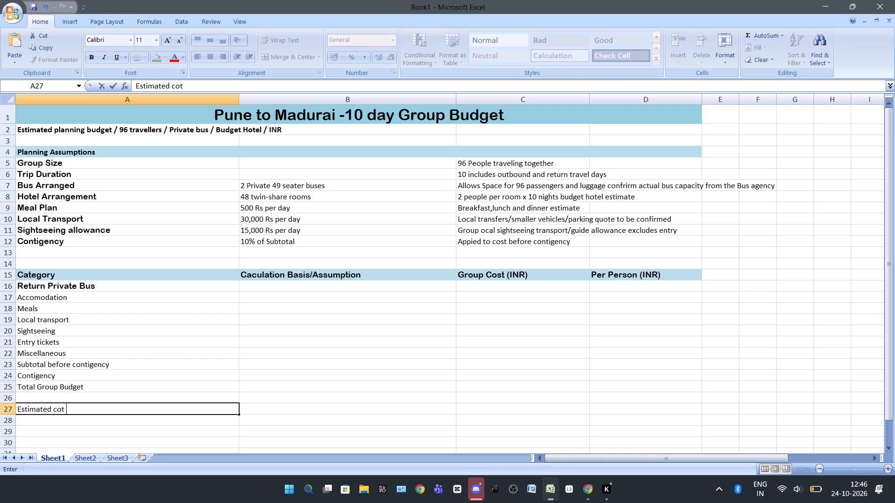
key("BackSpace")
key("BackSpace")
type("st per person")
left_click(76, 386)
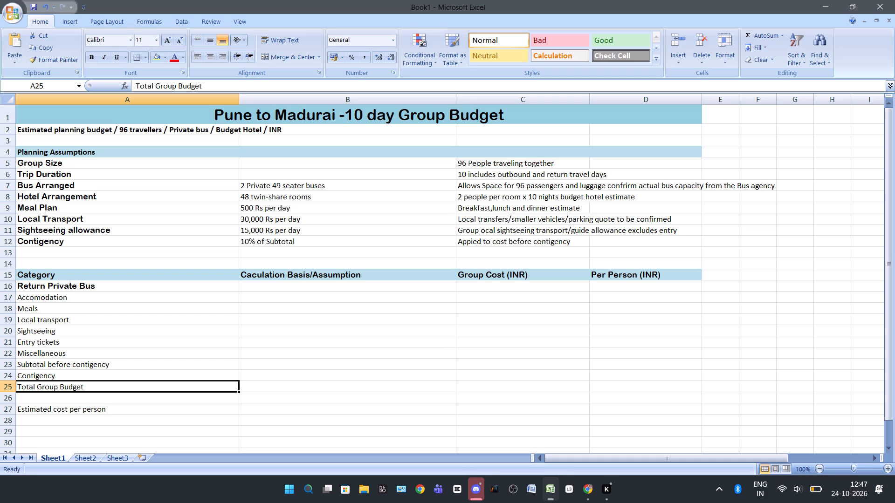
Fill the subtotal row A23:D23 with the palest aqua theme colour, lighter than the table header row.
left_click_drag(65, 387, 634, 385)
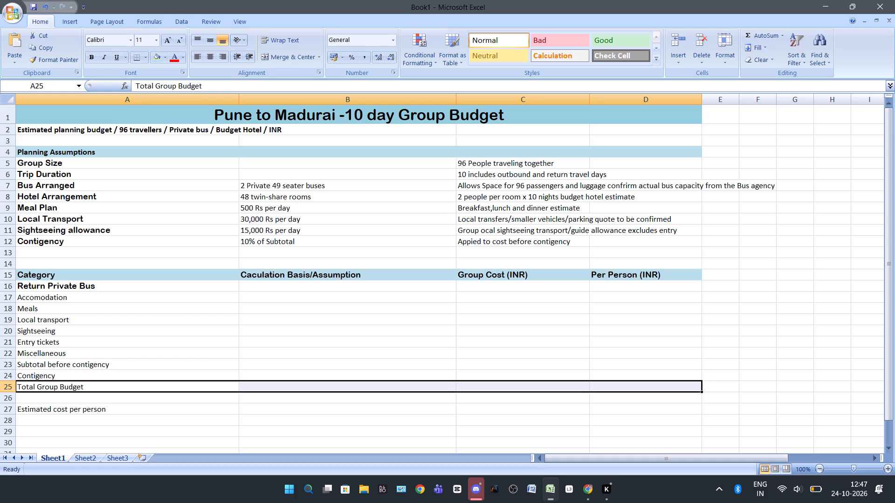
left_click_drag(41, 367, 594, 362)
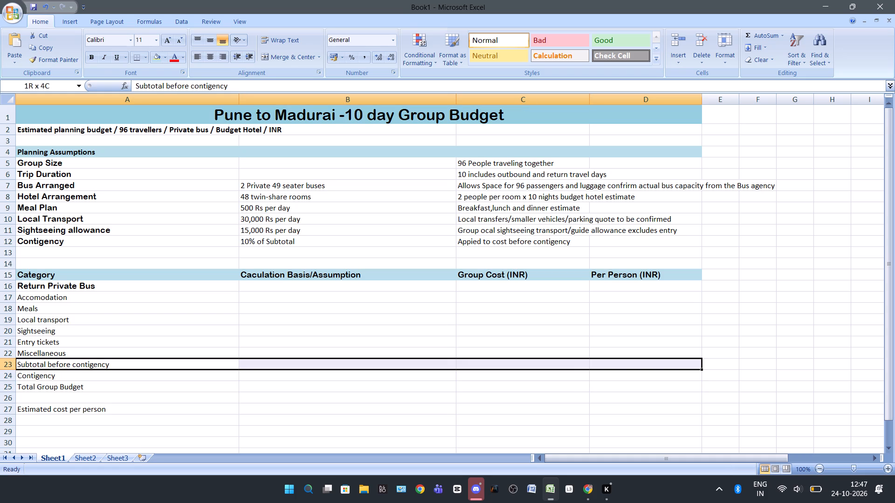
left_click_drag(594, 362, 630, 362)
left_click(167, 54)
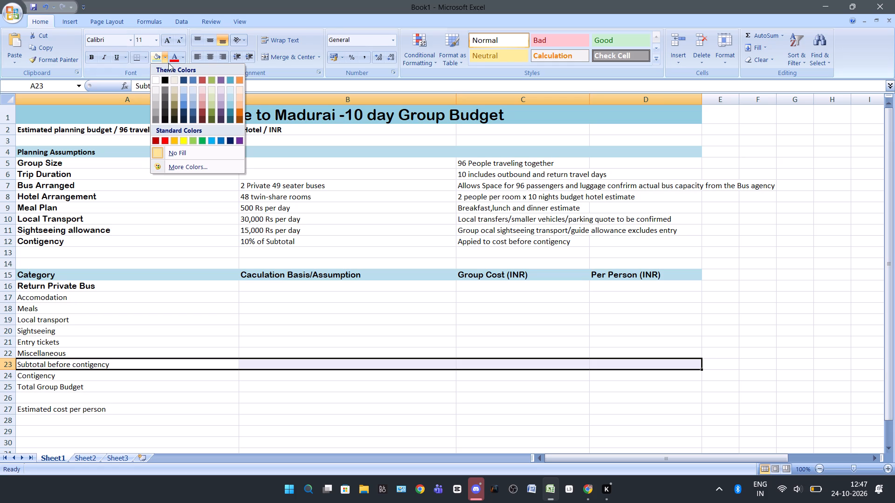
left_click(229, 91)
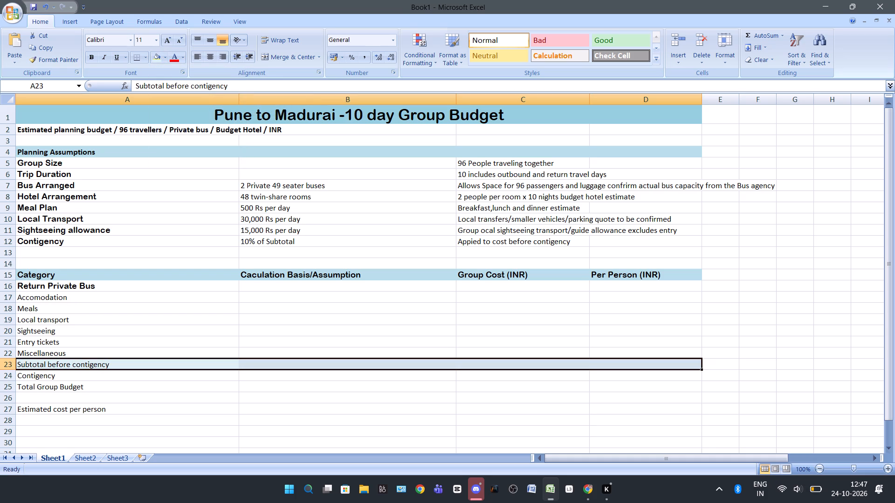
Fill the Total Group Budget row A25:D25 with the light aqua theme colour matching the table header row.
left_click_drag(28, 389, 77, 394)
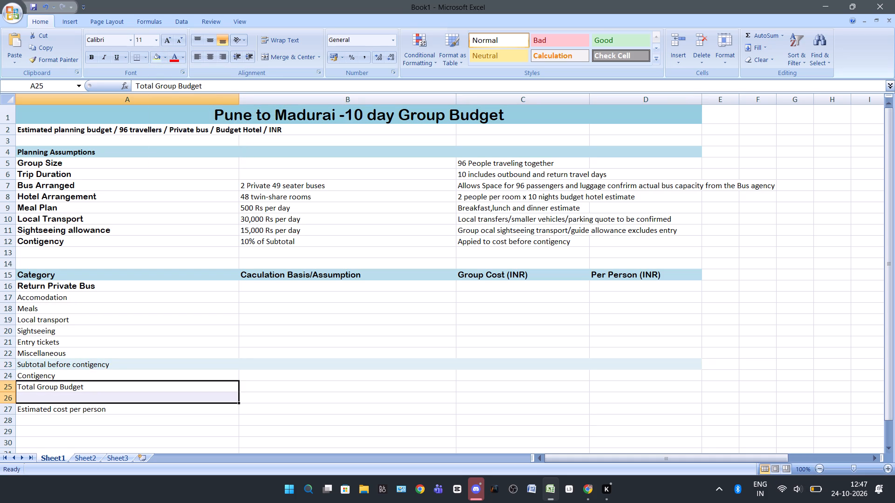
left_click_drag(77, 394, 639, 383)
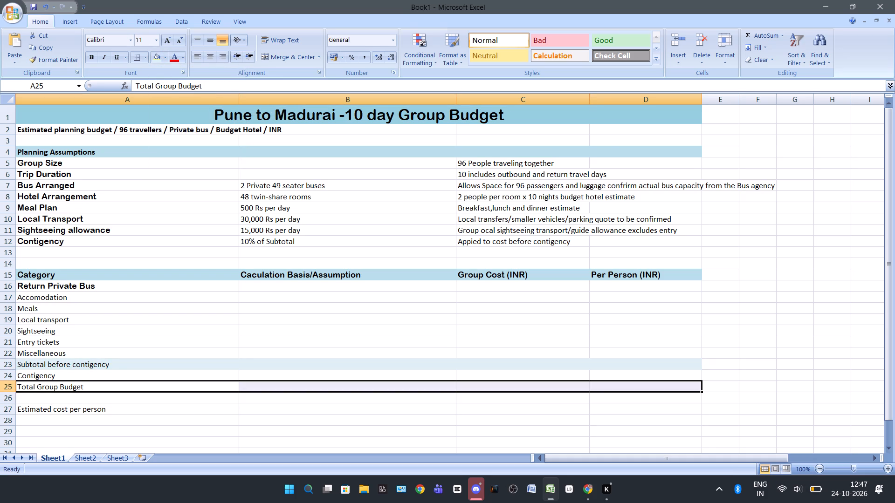
left_click(164, 54)
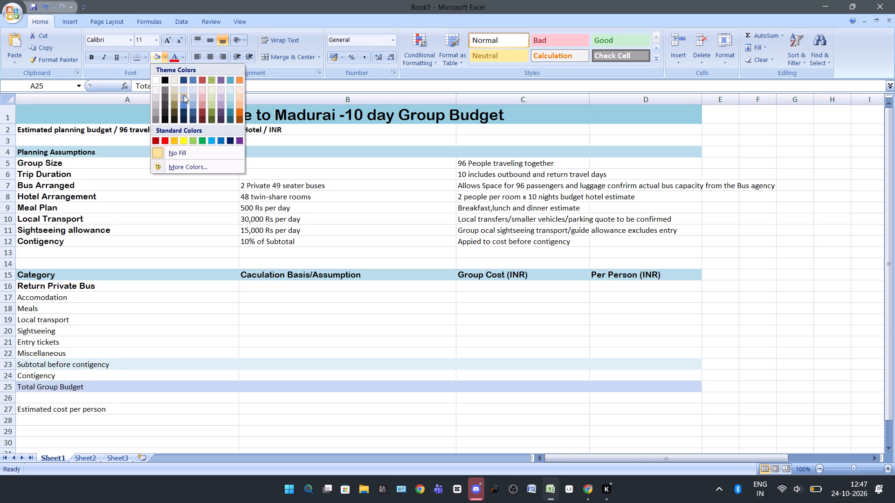
left_click(231, 95)
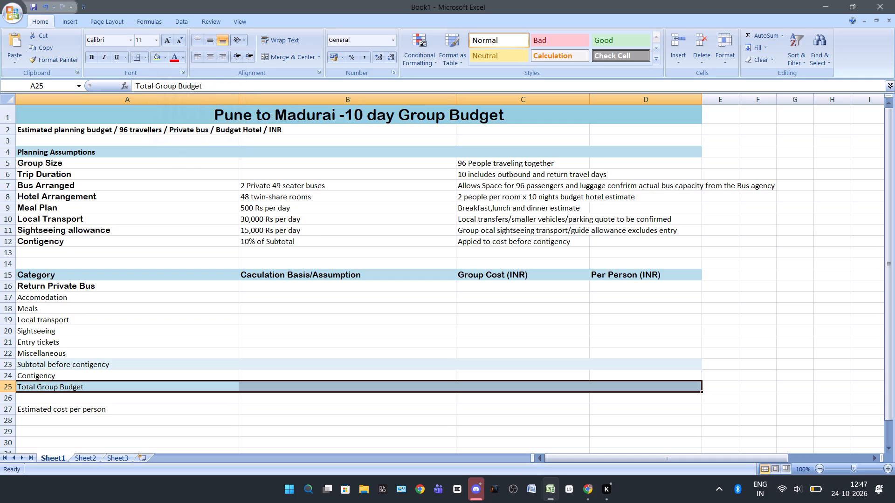
Fill the Estimated cost per person row A27:D27 with the darker aqua theme colour matching the title row.
left_click_drag(33, 412, 352, 404)
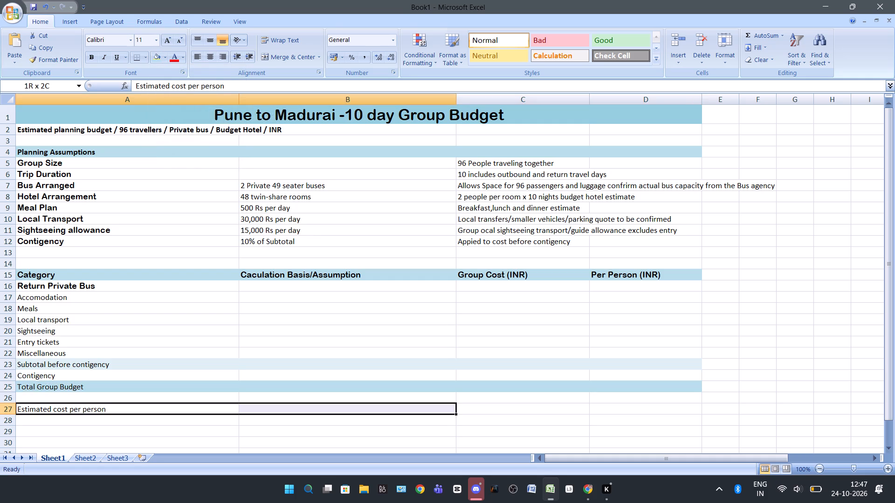
left_click_drag(352, 404, 637, 405)
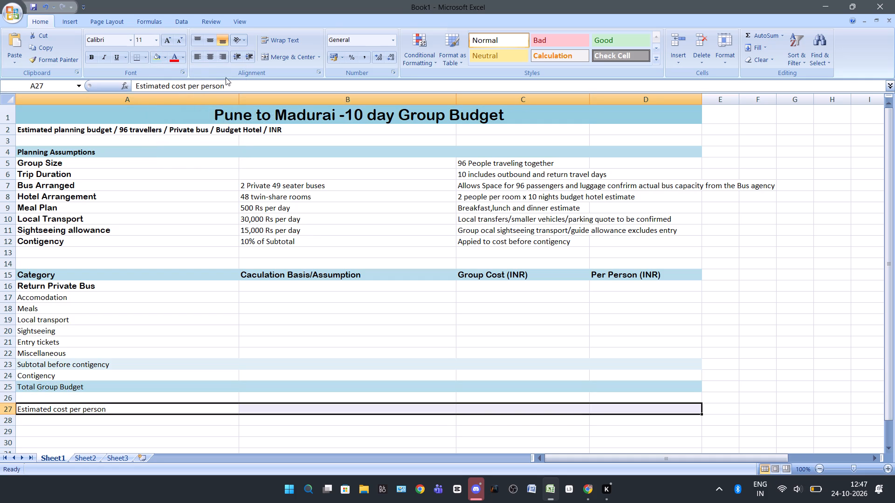
left_click(163, 57)
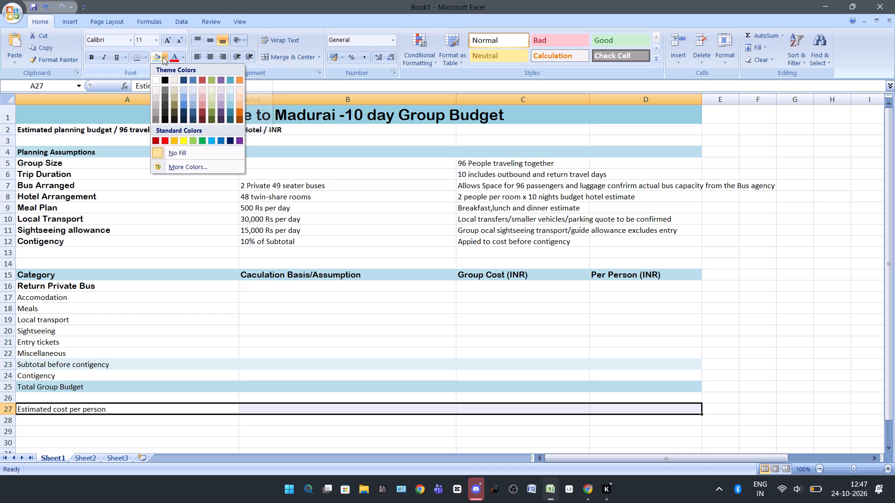
left_click(231, 103)
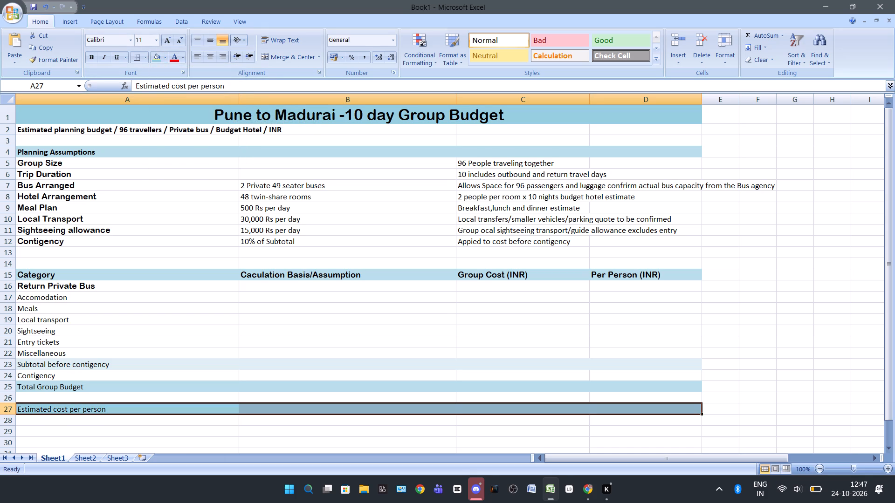
left_click(185, 433)
Select the empty calculation basis cell B16 in the Return Private Bus row.
left_click(280, 367)
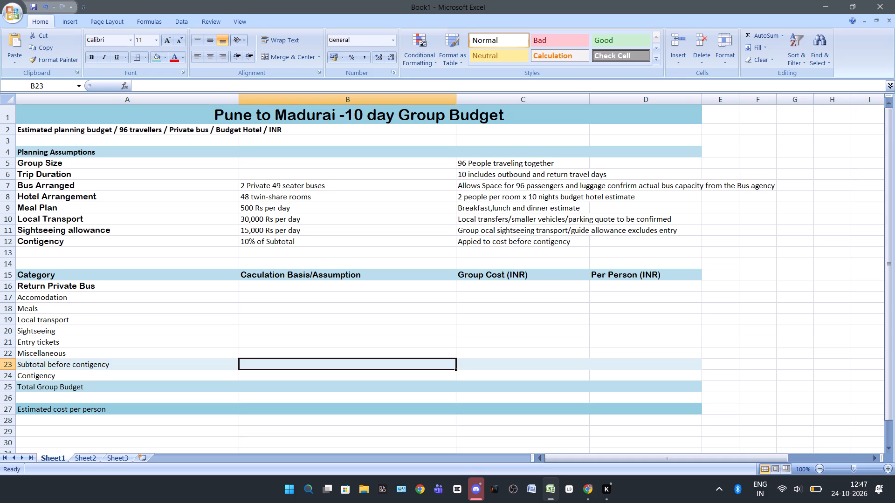
left_click(277, 286)
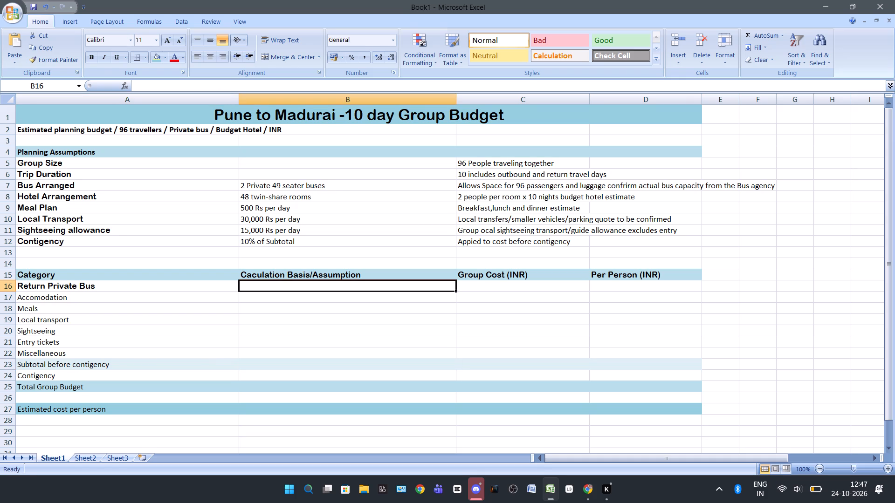
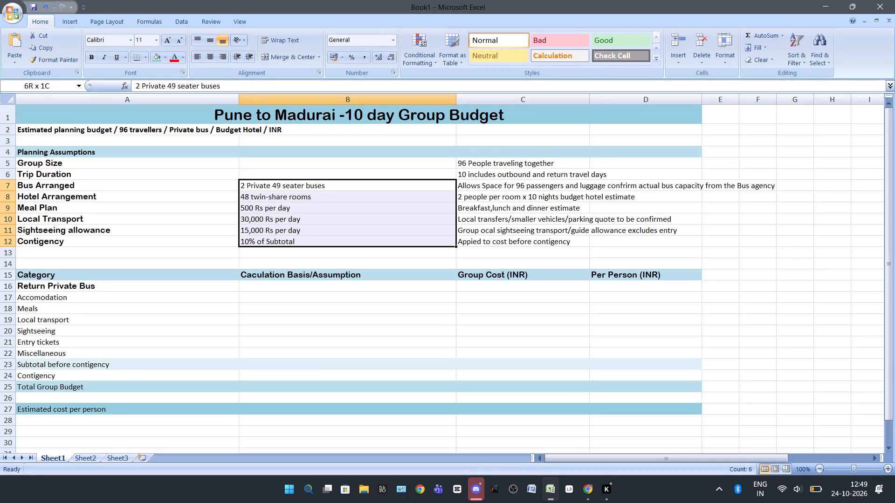
Set the font of the assumption values in B7:B12 to Arial Rounded MT Bold.
left_click(130, 36)
left_click(140, 182)
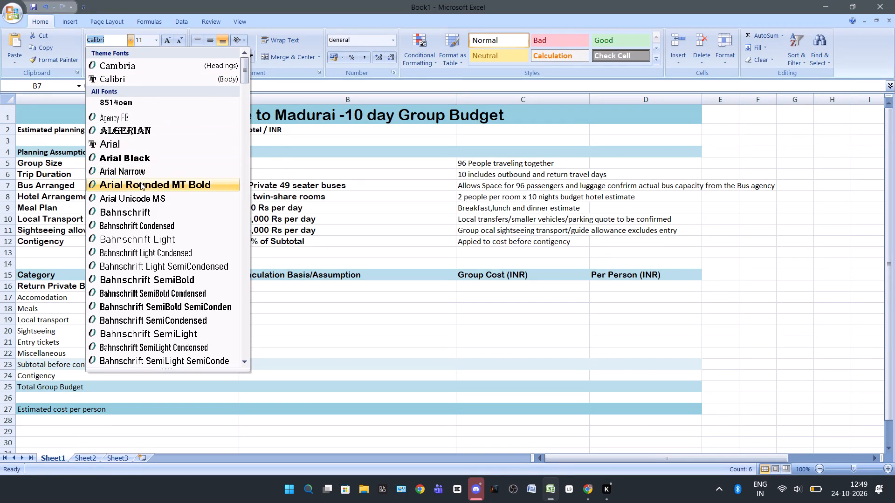
Set the font of the assumption notes in C5:C12 to Arial Rounded MT Bold.
left_click_drag(475, 163, 489, 217)
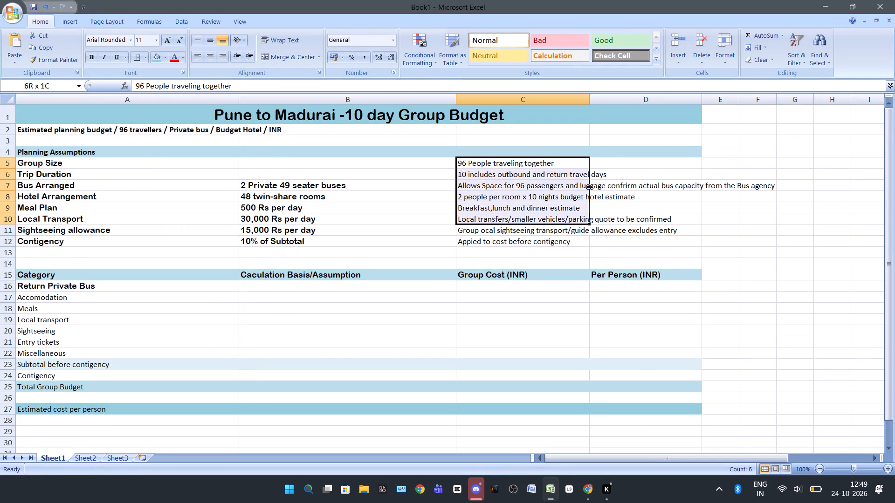
left_click_drag(489, 217, 494, 240)
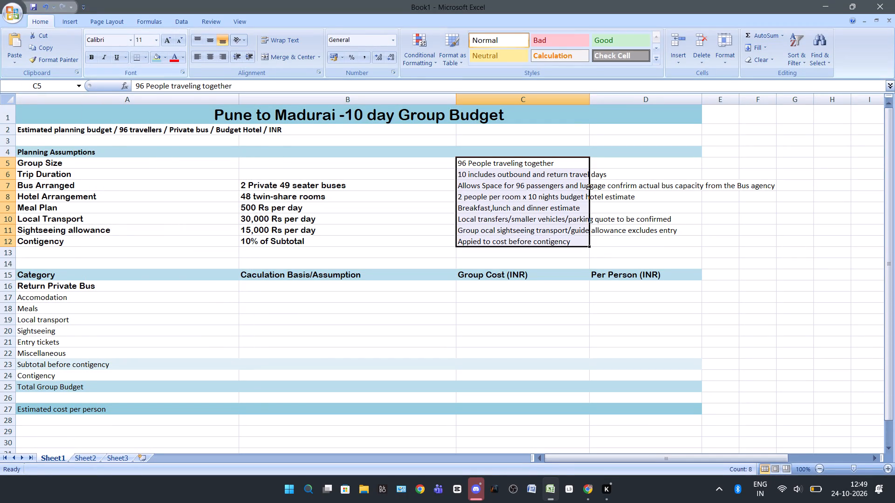
left_click(133, 39)
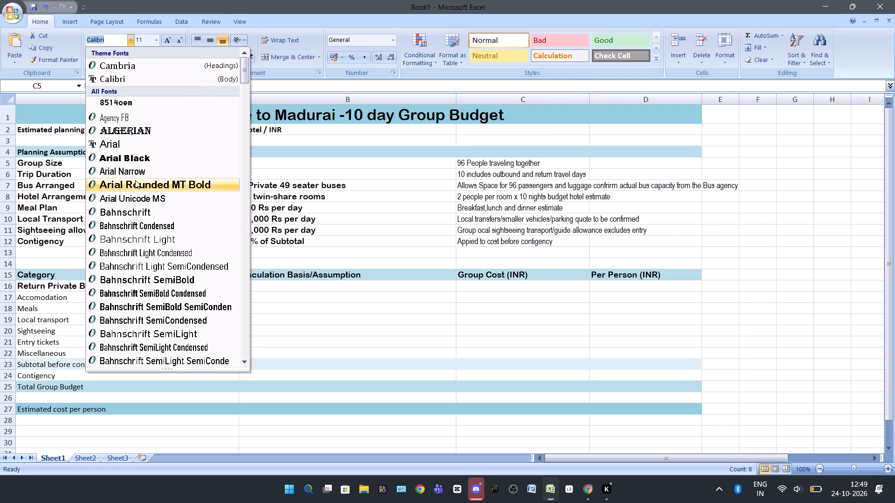
left_click(135, 180)
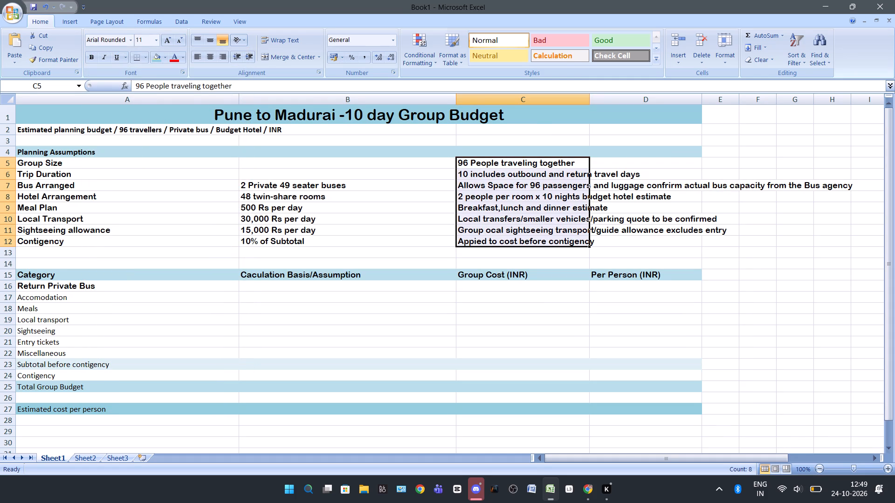
Set the font of the category names in A17:A22, Accomodation through Miscellaneous, to Arial Rounded MT Bold.
left_click_drag(65, 298, 69, 351)
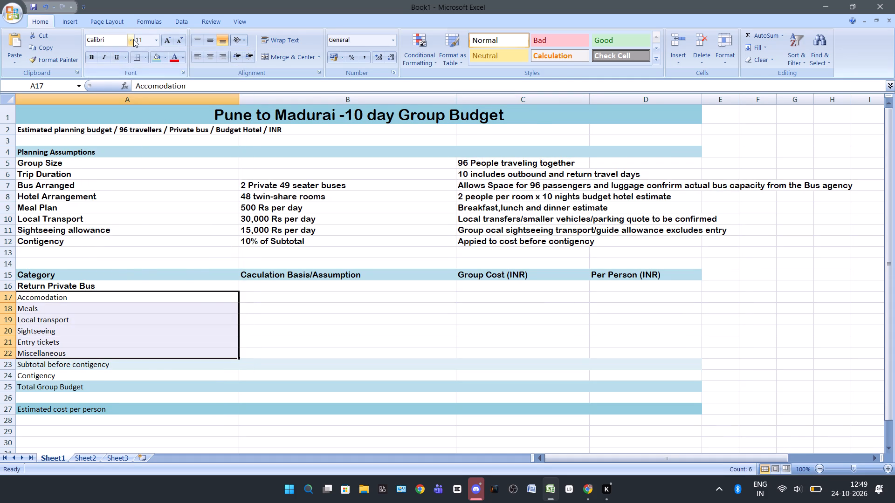
left_click(133, 38)
left_click(138, 186)
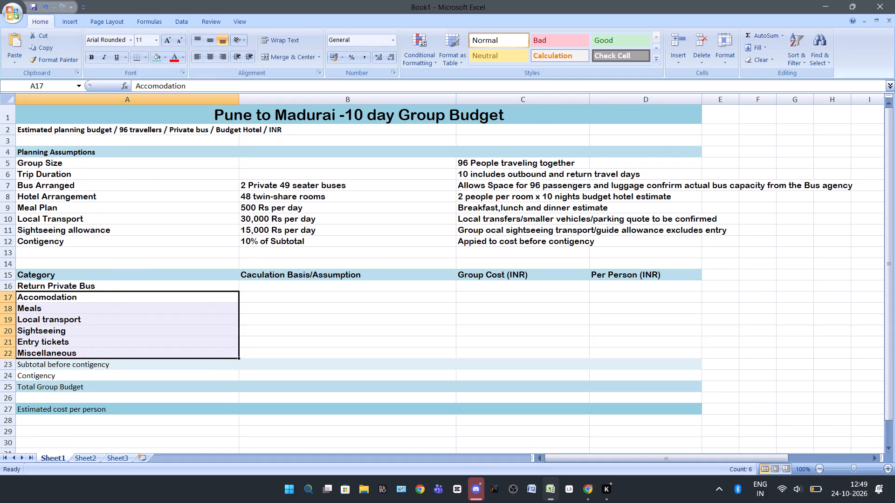
Set the font of the empty cost table cells B16:D22 to Arial Rounded MT Bold.
left_click_drag(264, 292, 521, 318)
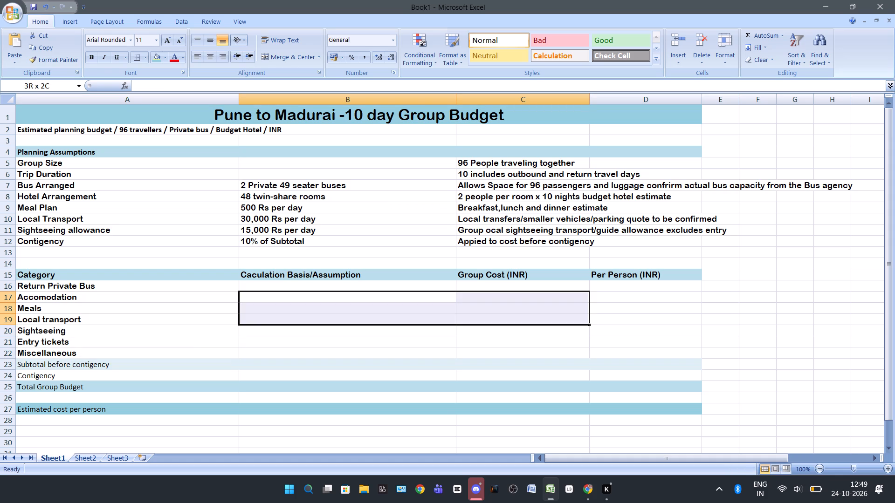
left_click_drag(521, 318, 553, 323)
left_click_drag(372, 288, 609, 340)
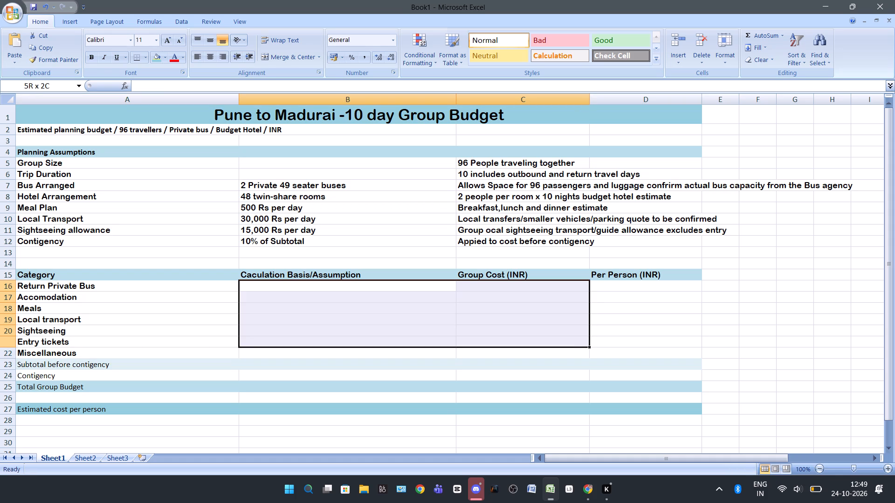
left_click_drag(609, 340, 615, 349)
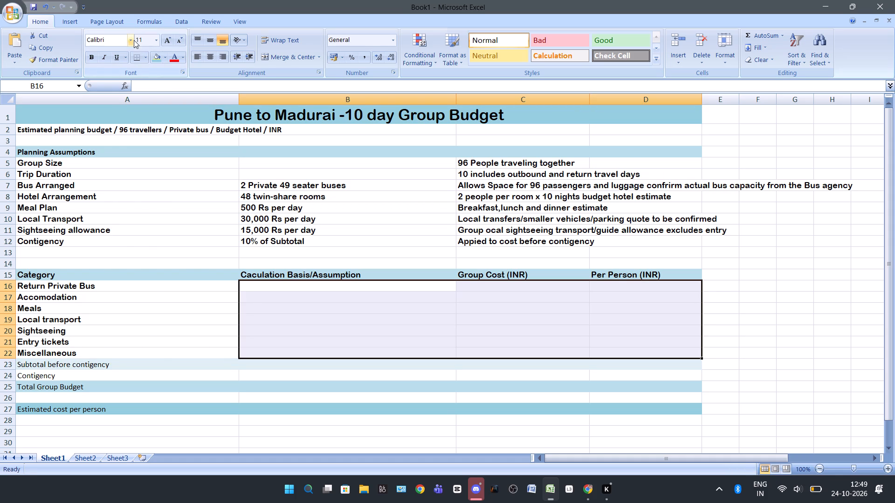
left_click(131, 38)
left_click(130, 184)
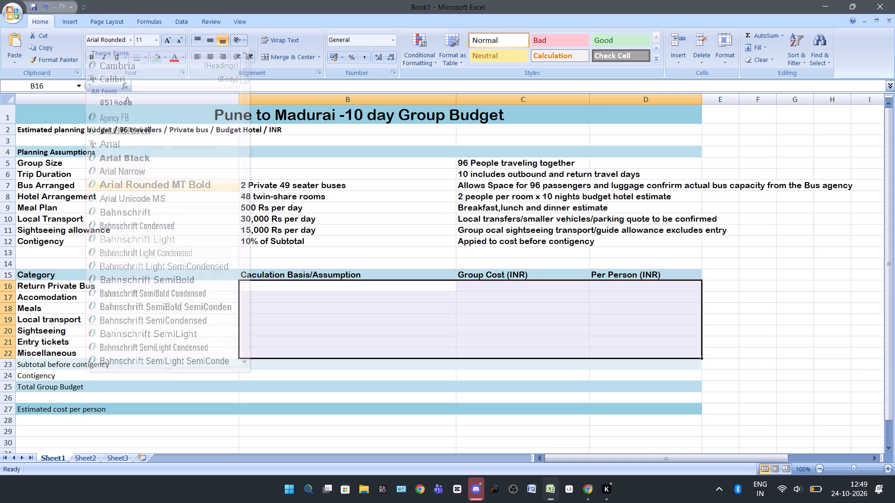
left_click(215, 323)
Enter "2 buses x Rs 1,35,000" as the start of the Return Private Bus calculation basis in B16.
left_click(273, 286)
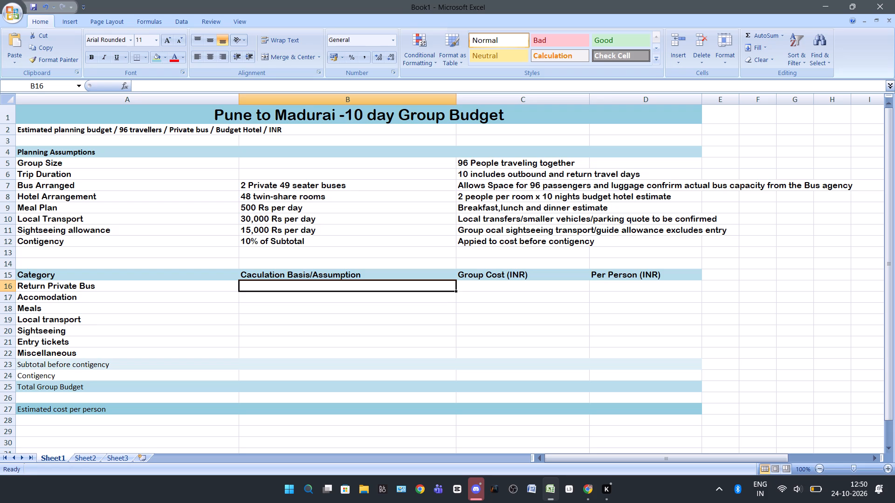
type("2 buses")
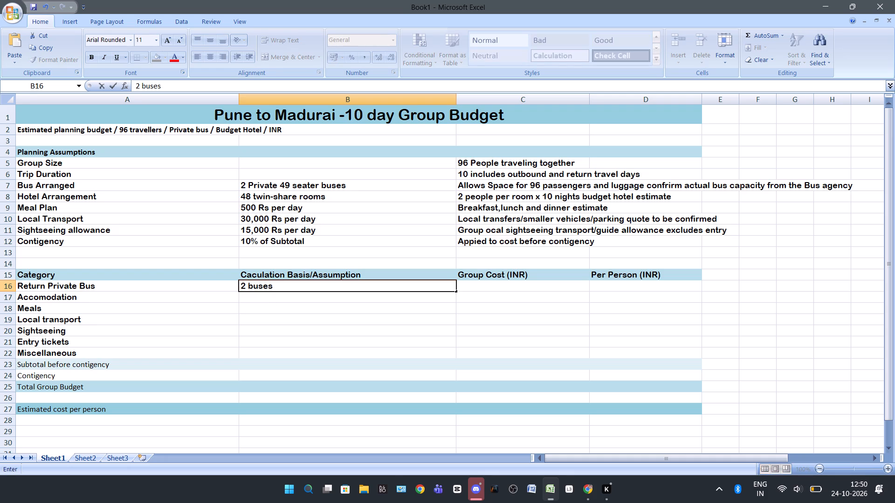
key("space")
type("x")
key("space")
type("Rs")
key("space")
key("1")
key("comma")
type("350")
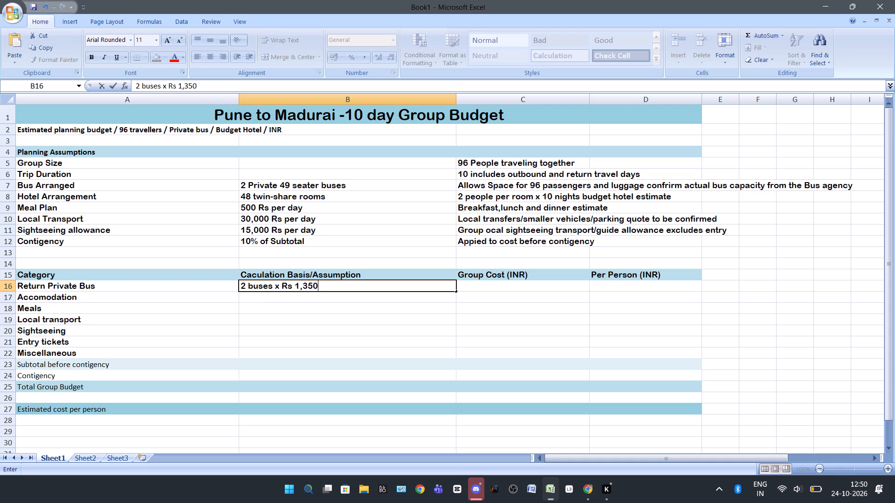
key("0")
key("BackSpace")
key("BackSpace")
type(",000")
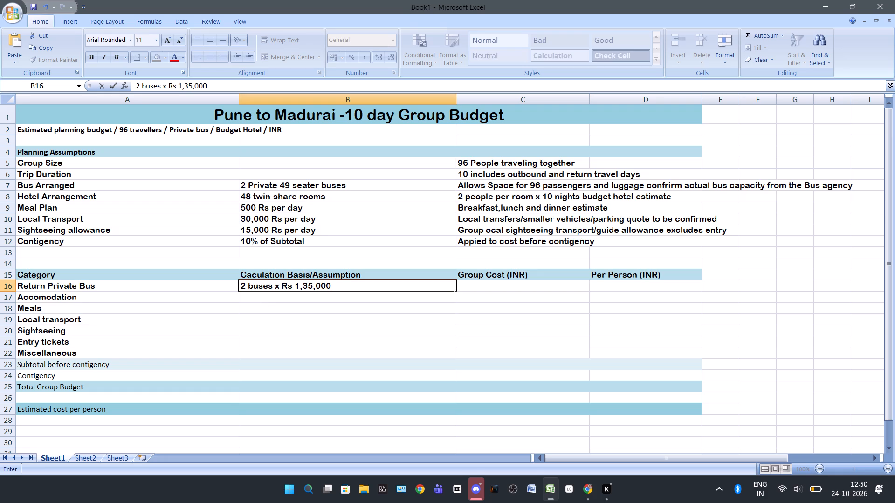
Continue the B16 text with "each for Pune-Madurai-Pune round trip".
key("space")
type("each for")
key("space")
type("Pune")
key("minus")
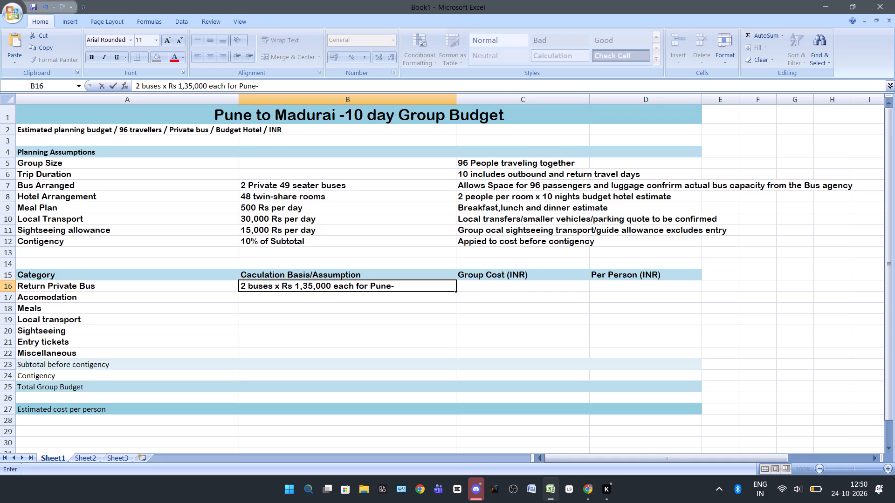
type("Madurai")
type("-Pune")
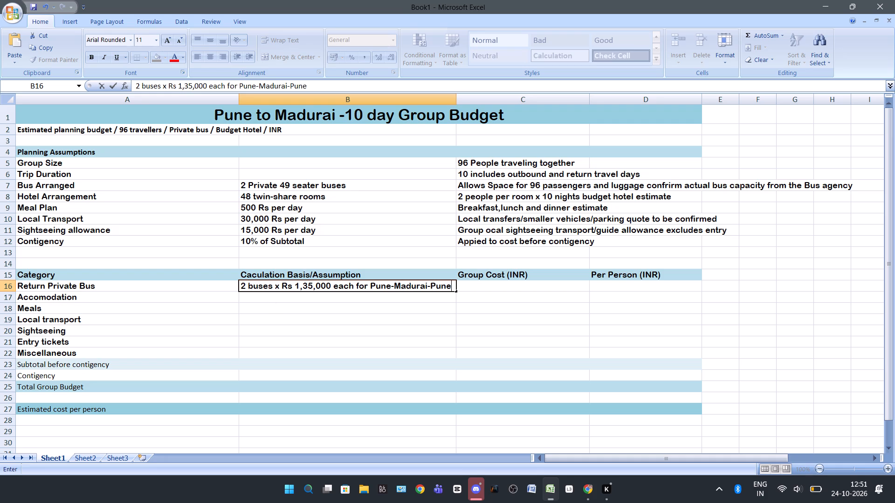
key("space")
type("round")
key("space")
type("ip")
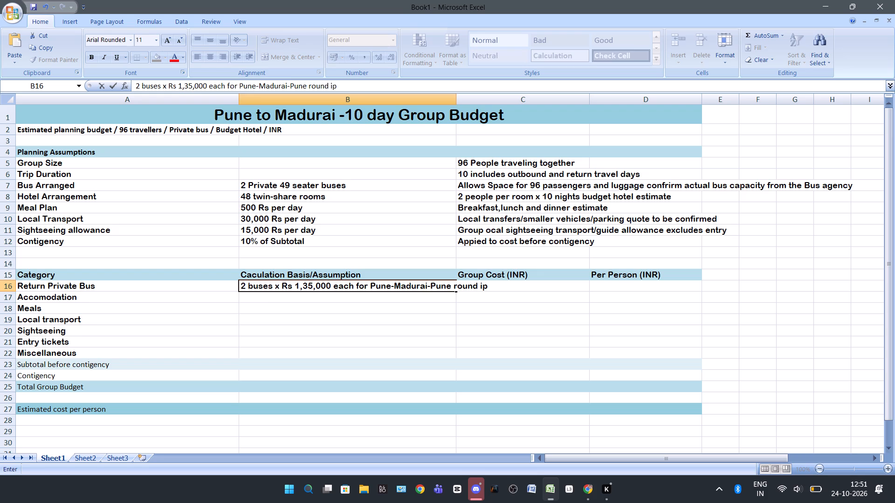
key("Pause")
key("BackSpace")
key("BackSpace")
type("trip")
Complete the B16 calculation basis text with "incl.Driver fuel and basic toll estimate".
key("space")
type("incl")
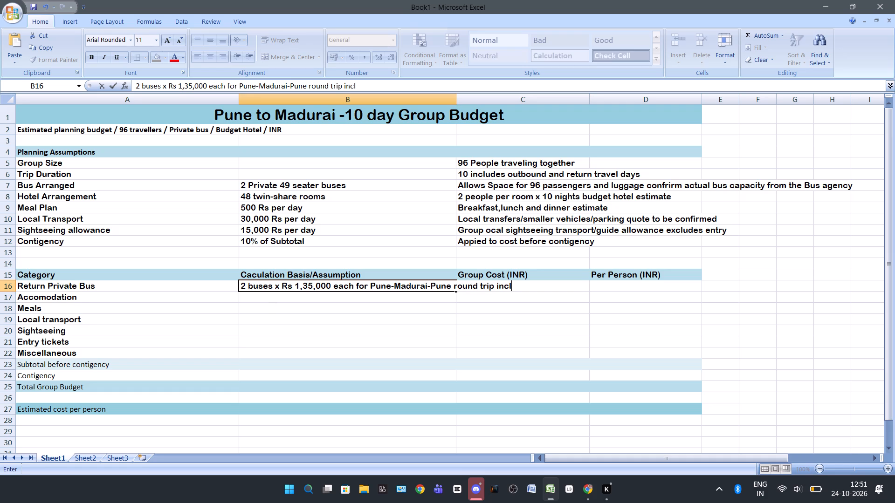
type(".Driver")
key("space")
type("fuel")
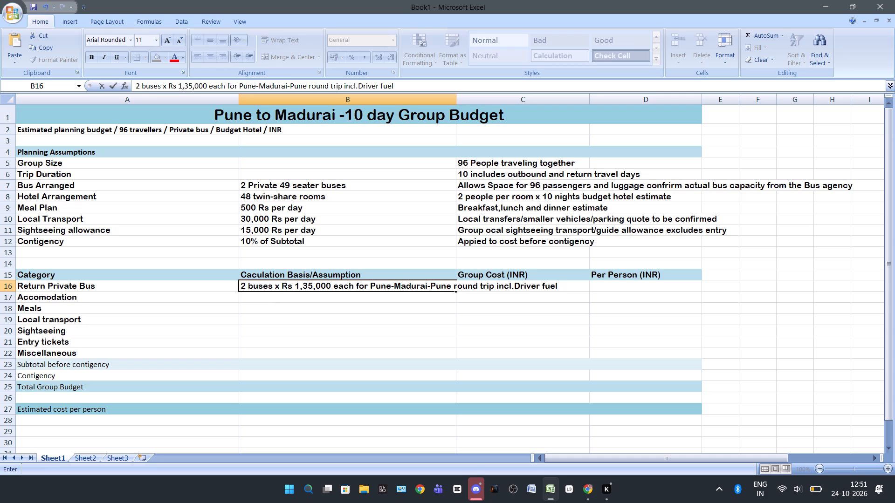
key("space")
type("and")
key("space")
type("bacis")
key("c")
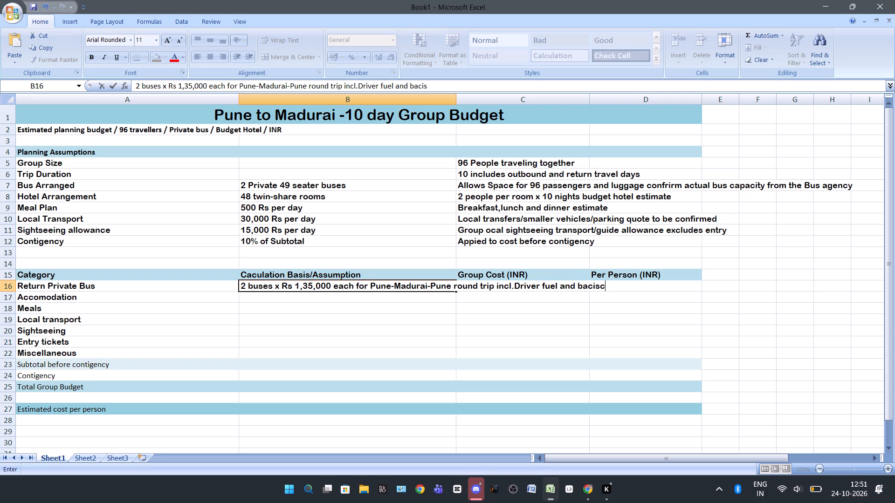
key("BackSpace")
key("BackSpace")
key("BackSpace")
key("BackSpace")
type("sic")
key("space")
type("toll estimate")
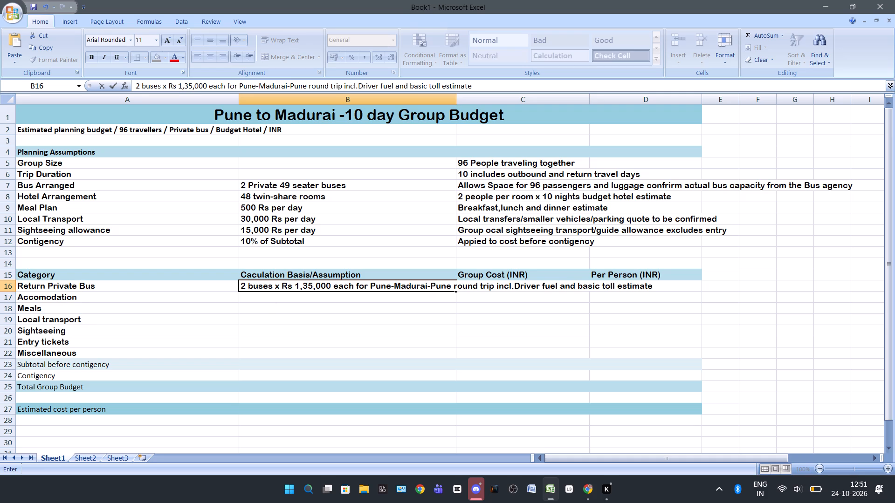
key("Return")
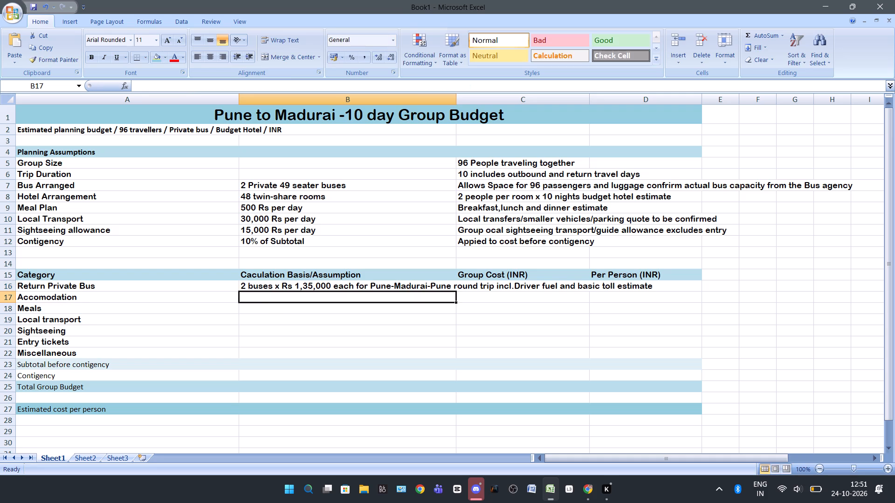
Wrap the text of the Return Private Bus calculation basis in B16 within its column width.
key("Up")
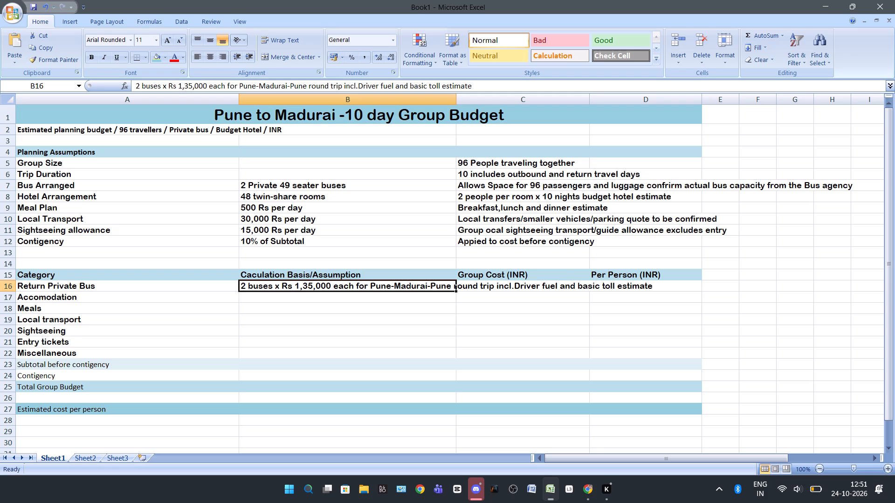
right_click(274, 284)
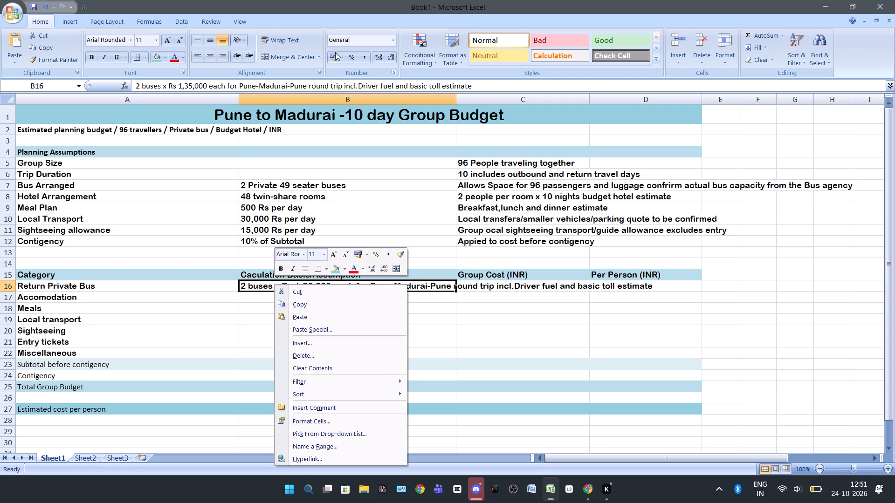
left_click(284, 44)
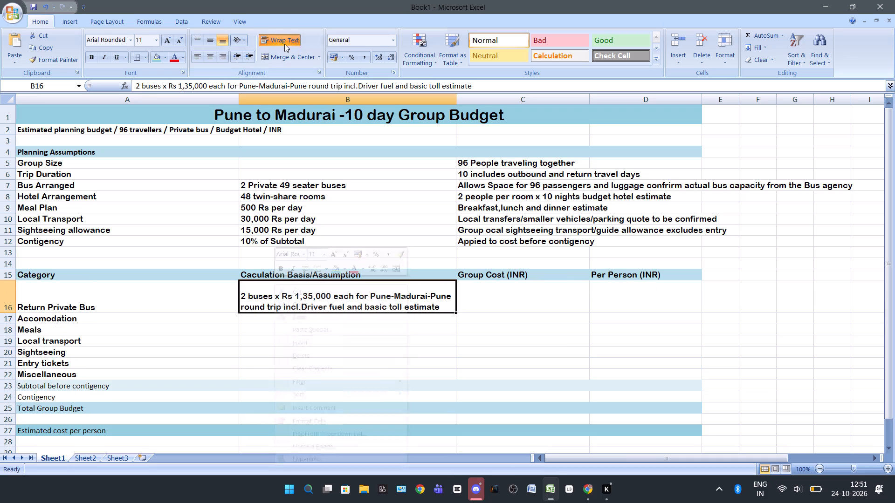
left_click(293, 317)
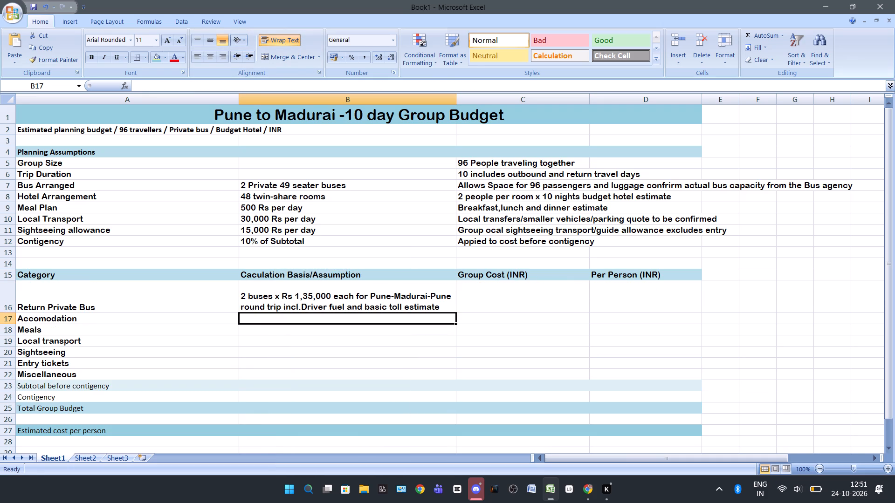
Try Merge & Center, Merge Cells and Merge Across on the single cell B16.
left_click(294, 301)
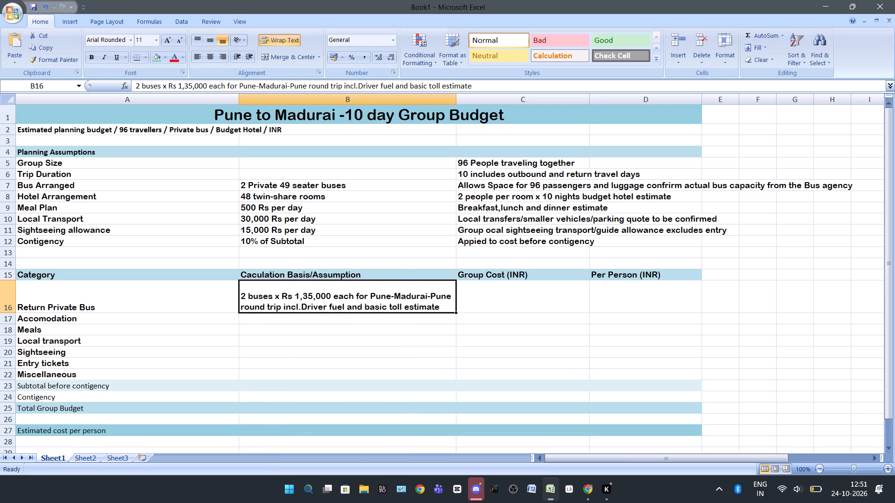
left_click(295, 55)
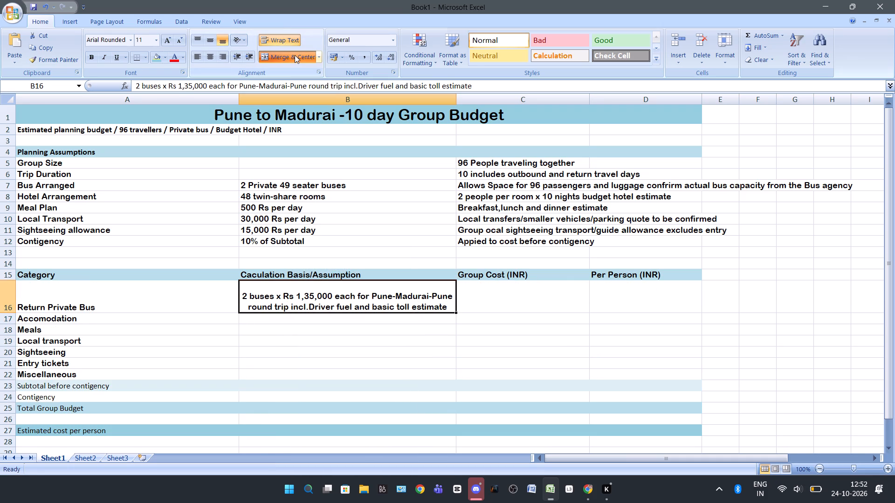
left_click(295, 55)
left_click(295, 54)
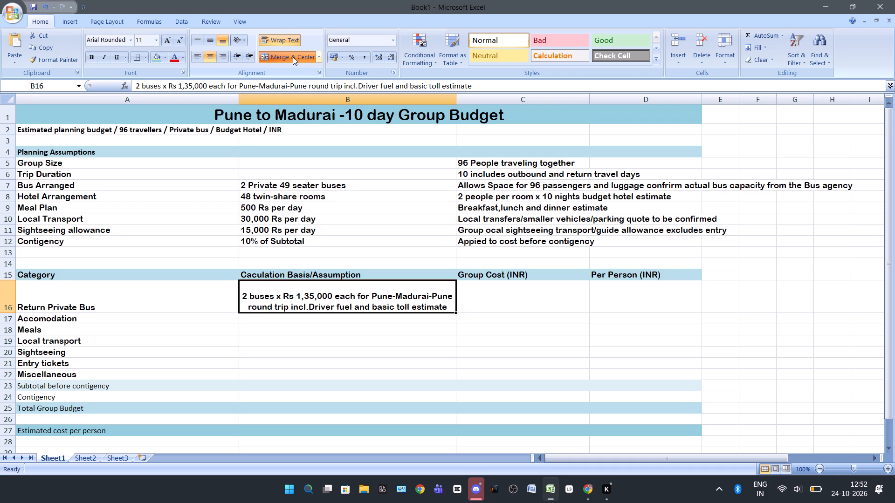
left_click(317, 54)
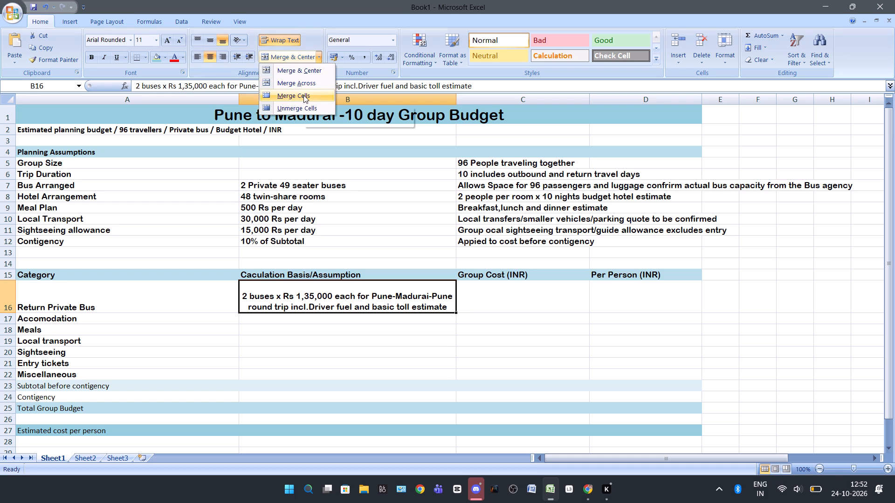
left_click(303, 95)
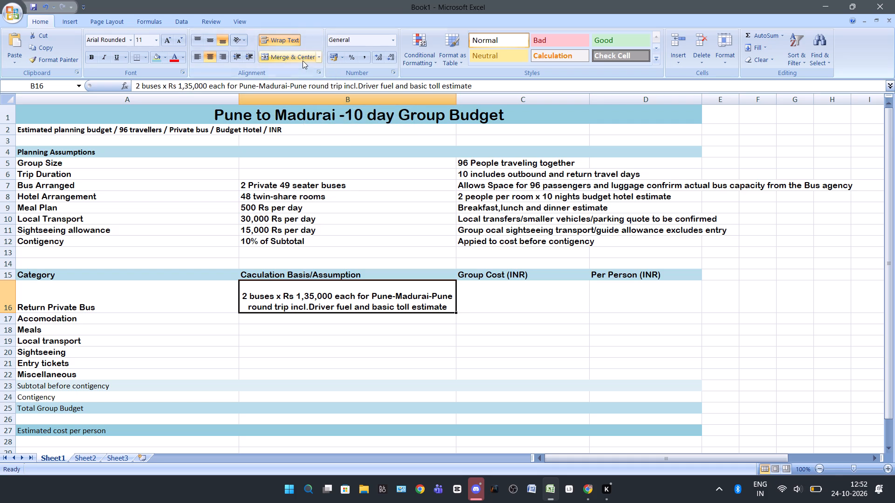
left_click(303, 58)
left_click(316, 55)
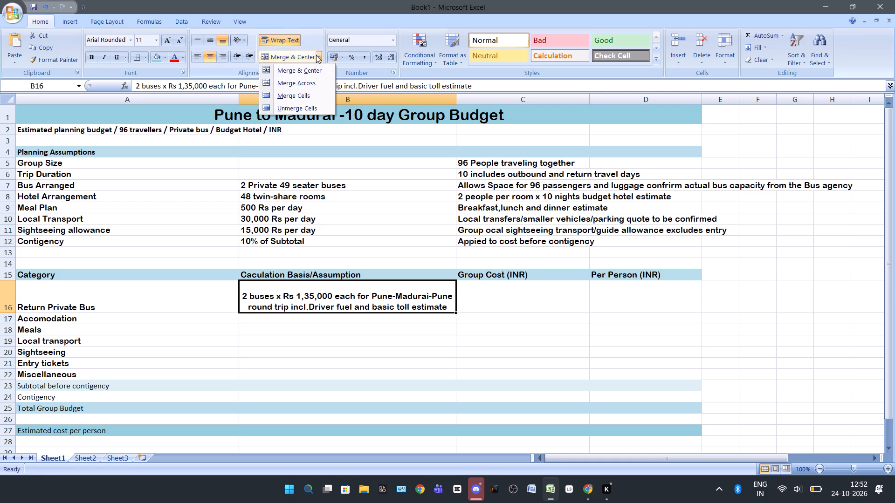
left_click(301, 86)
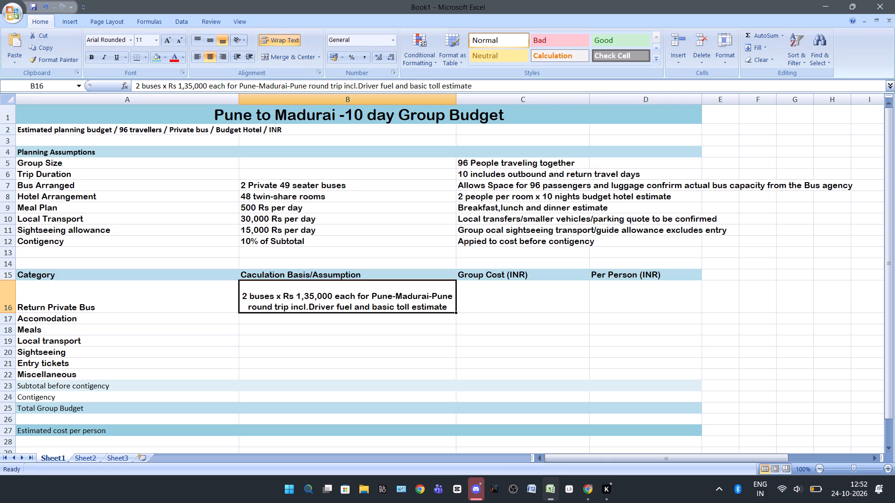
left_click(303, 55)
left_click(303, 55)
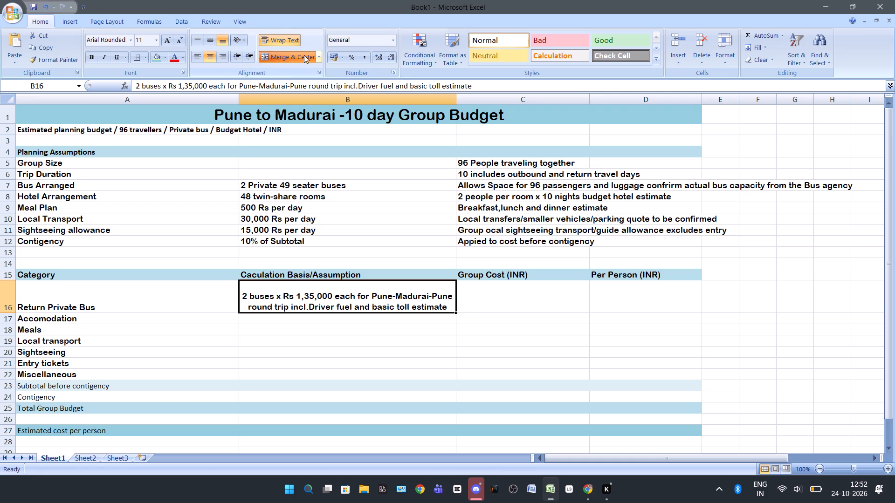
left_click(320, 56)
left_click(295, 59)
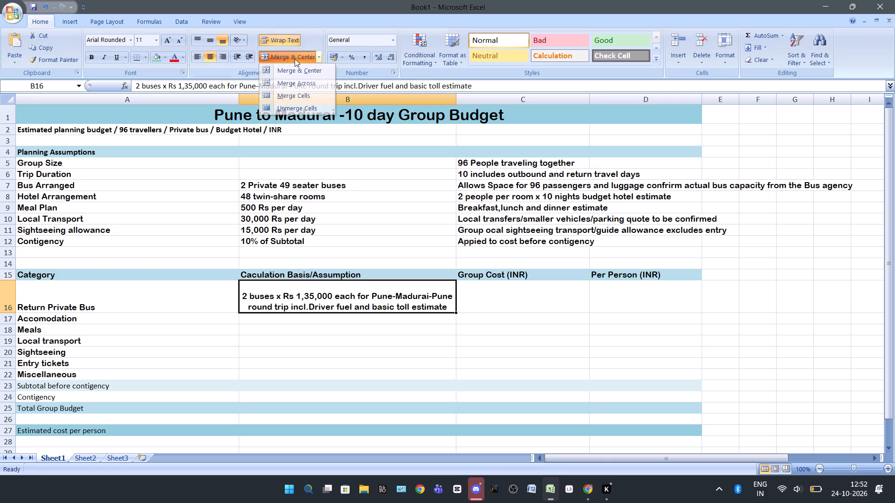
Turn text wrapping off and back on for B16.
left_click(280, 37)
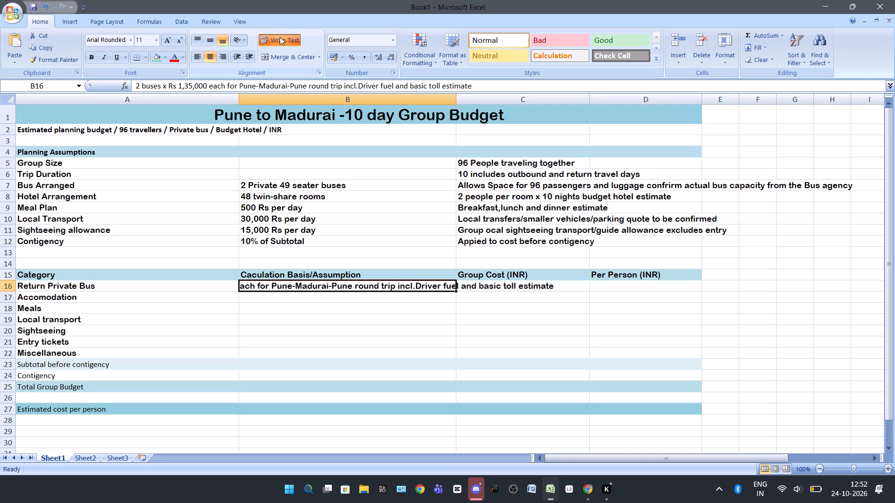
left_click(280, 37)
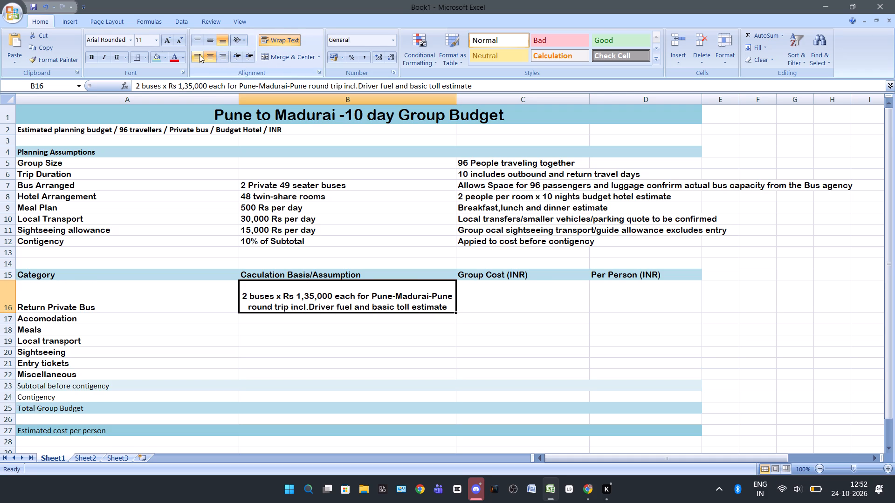
Try left and right alignment on the wrapped B16 text and settle on horizontal centring.
left_click(199, 54)
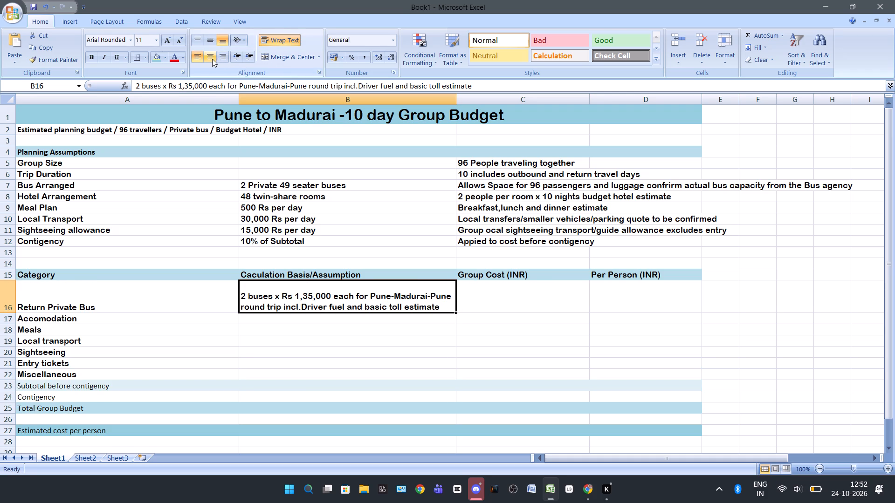
left_click(225, 55)
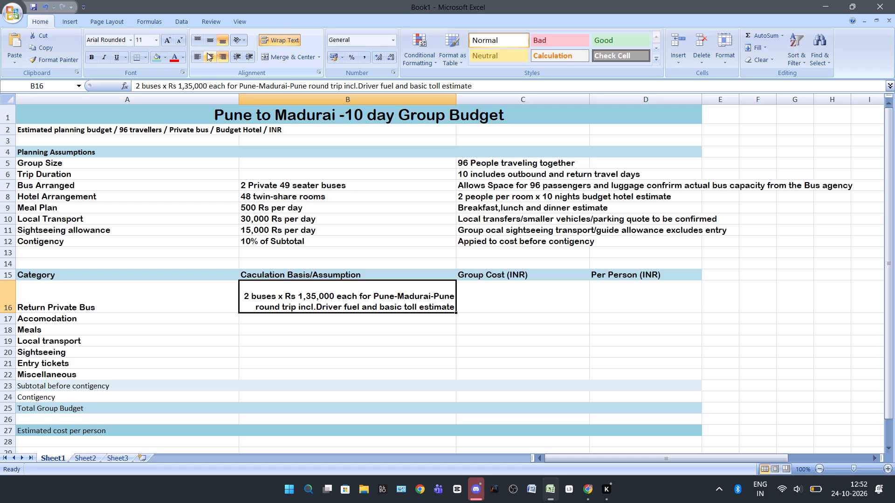
left_click(207, 53)
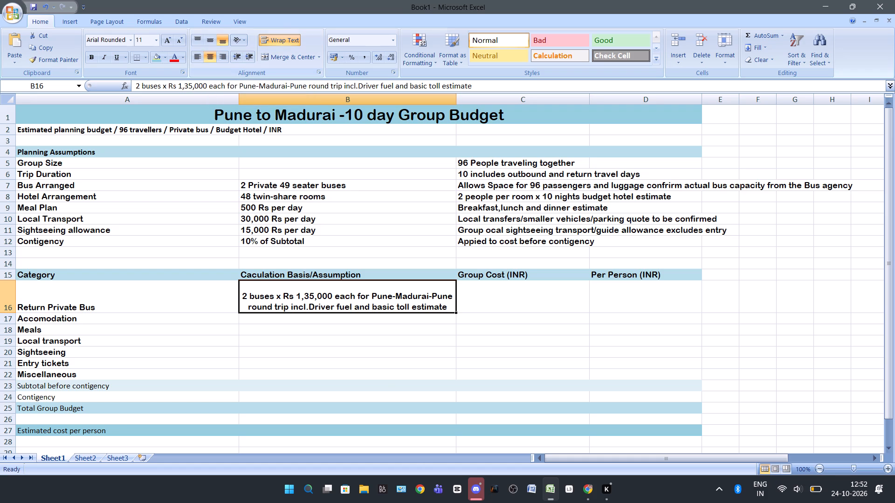
Enter "48 rooms x 10 nights x Rs 1800 per room/night" as the Accomodation calculation basis in B17.
left_click(355, 319)
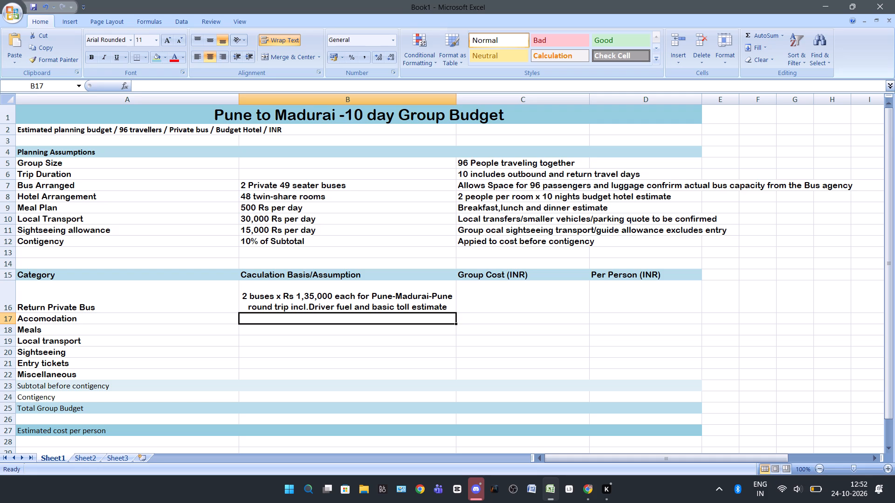
type("48 rooms")
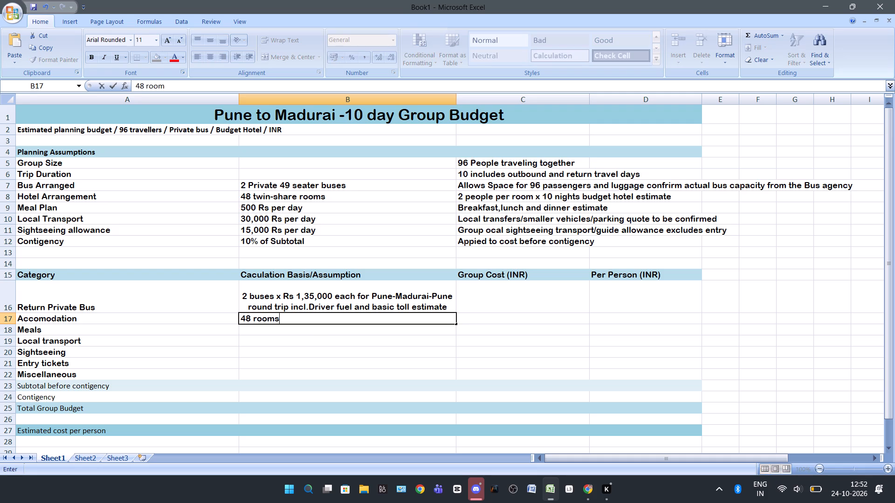
key("space")
type("x")
key("space")
type("10")
key("space")
type("nights")
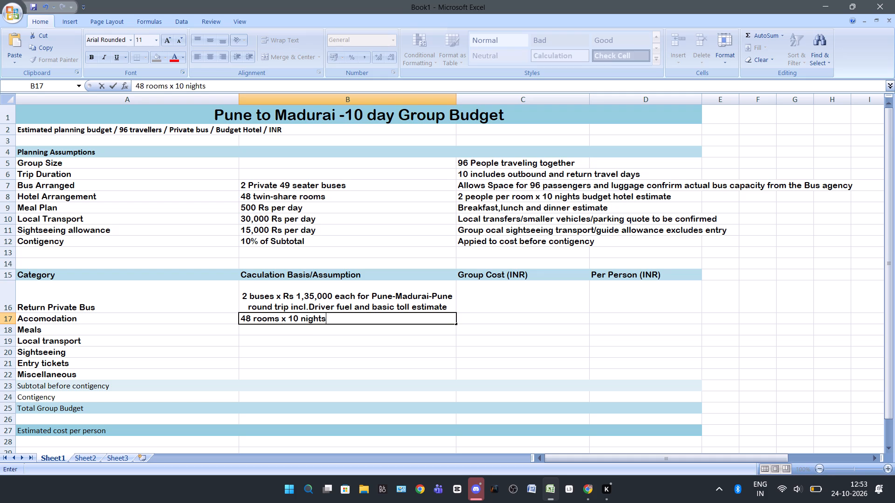
key("space")
type("x")
type("RS")
key("space")
key("BackSpace")
key("BackSpace")
key("BackSpace")
key("space")
type("Rs")
key("space")
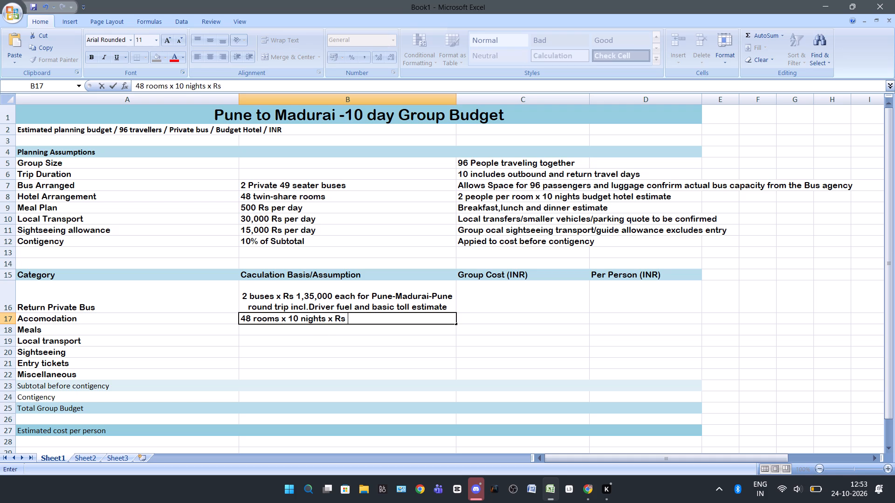
type("1800")
key("space")
type("per")
key("space")
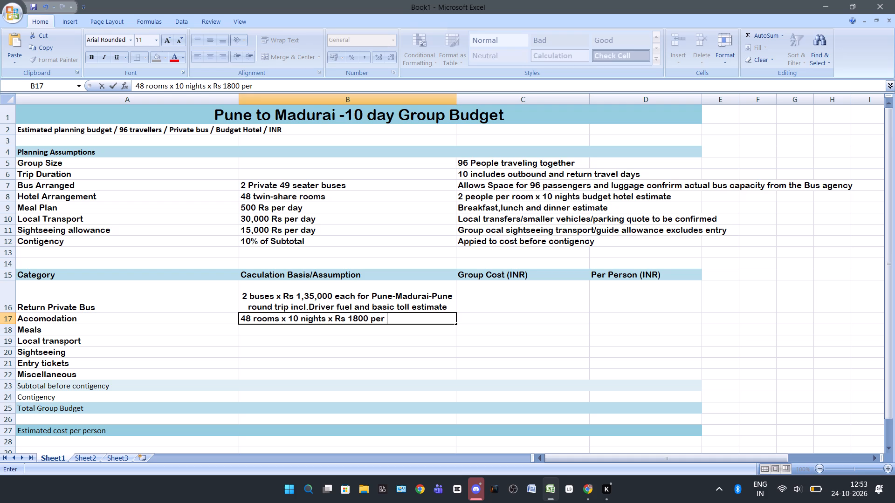
type("room")
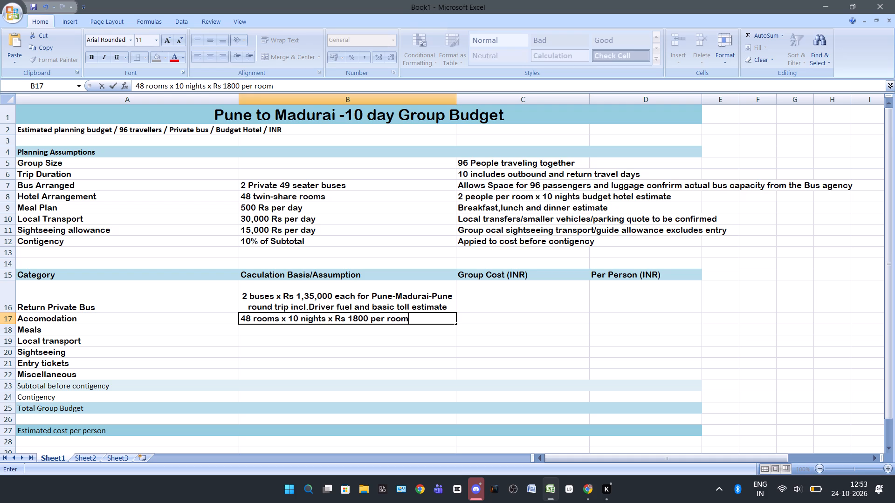
type("/night")
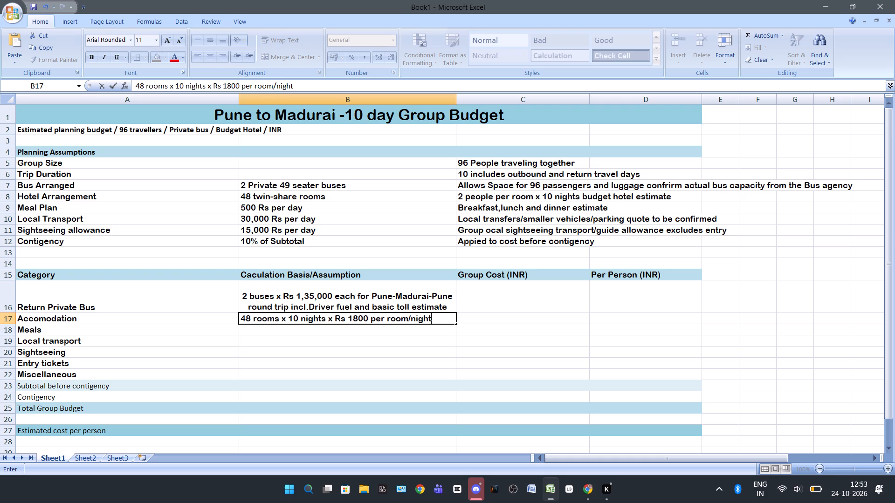
key("Left")
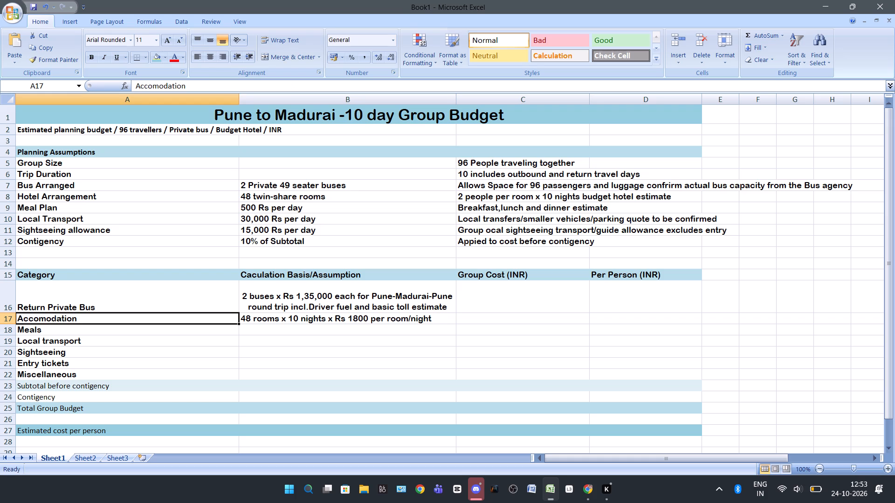
Insert a space after the slash in B17 so the text ends with "per room/ night".
key("Right")
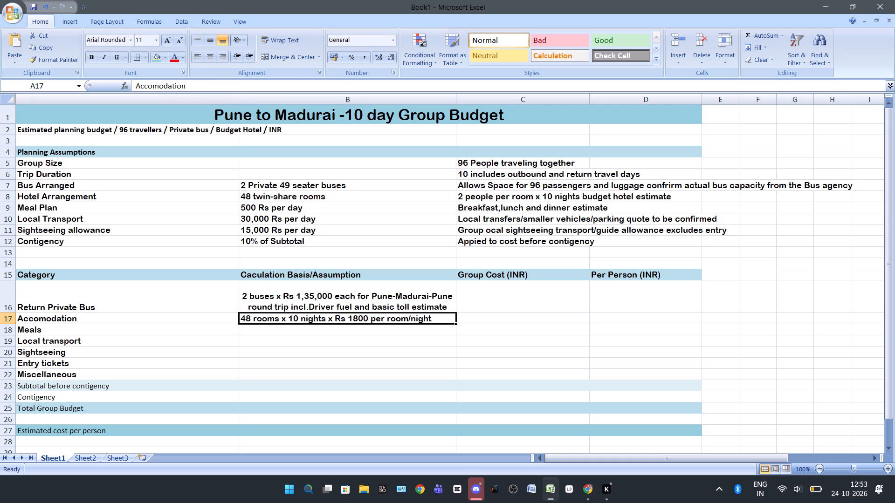
double_click(276, 85)
left_click(276, 88)
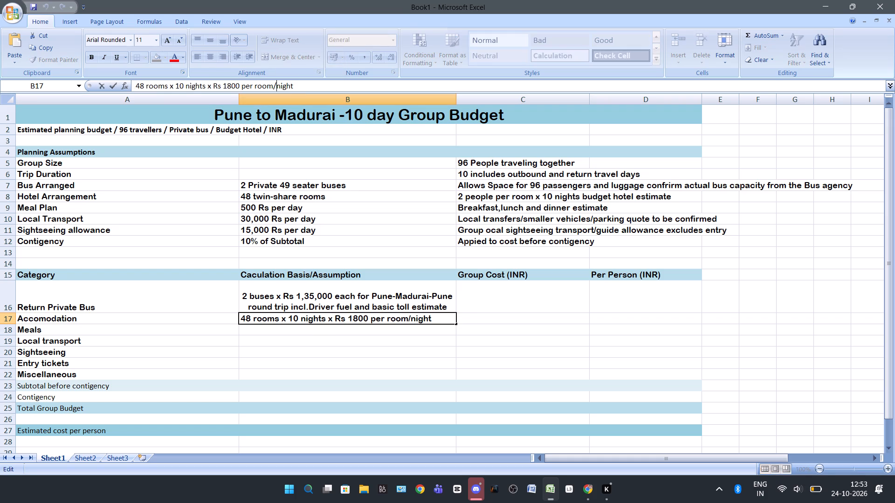
key("space")
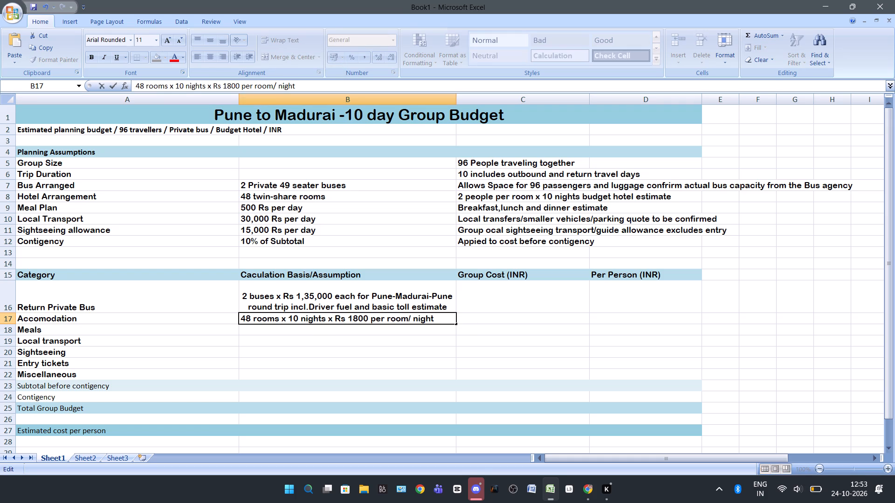
left_click(431, 335)
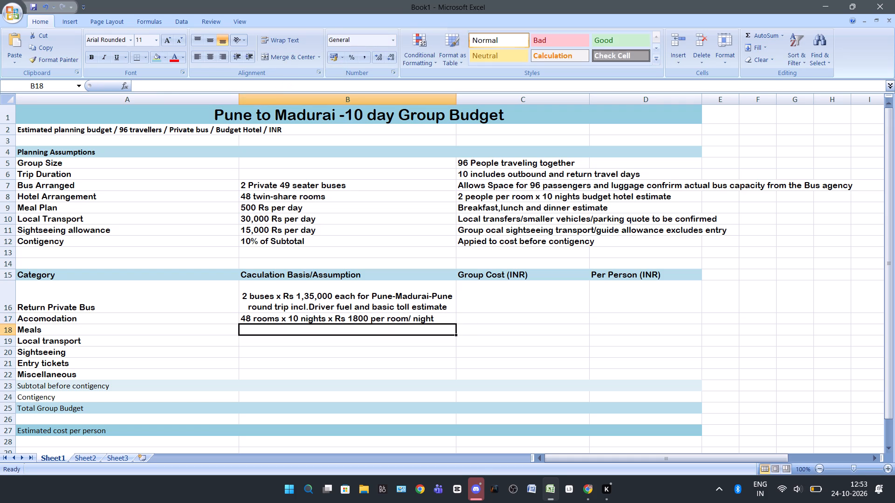
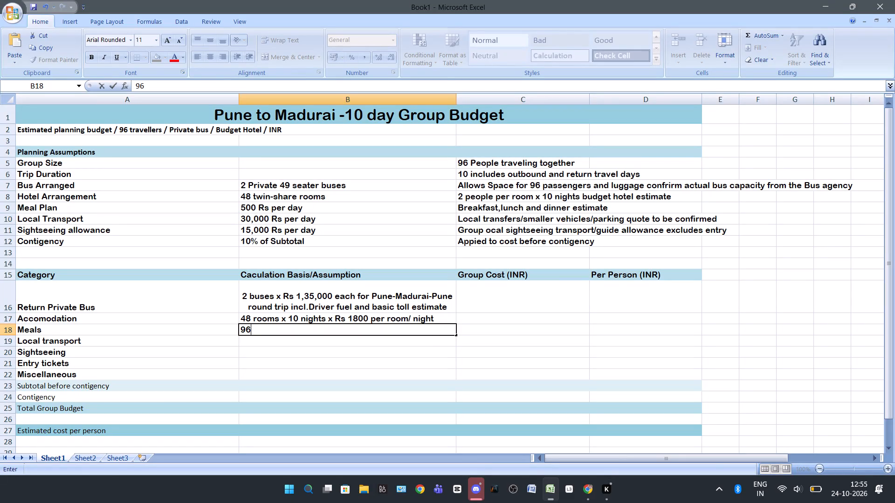
Complete the Meals calculation basis in B18 as "96 people x 10 days x Rs 500 /person/day".
key("space")
type("people")
key("space")
type("x 10 dy")
key("BackSpace")
type("ays")
key("space")
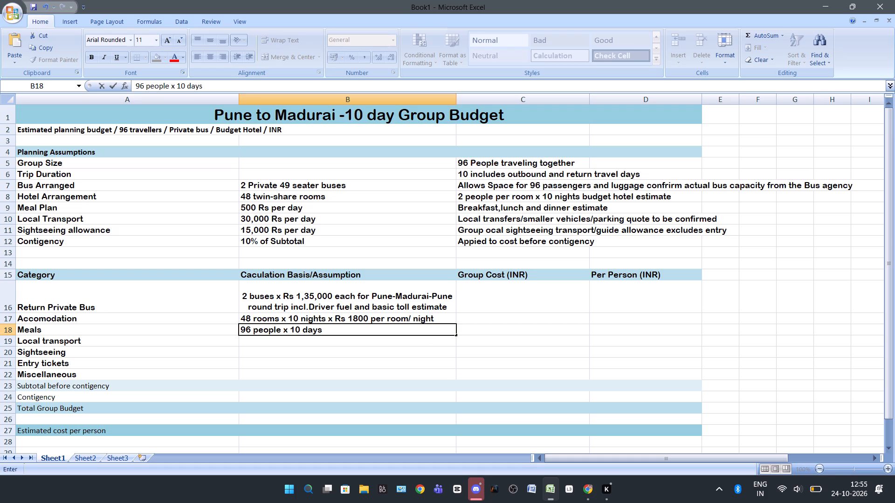
type("x")
key("space")
type("Rs")
key("space")
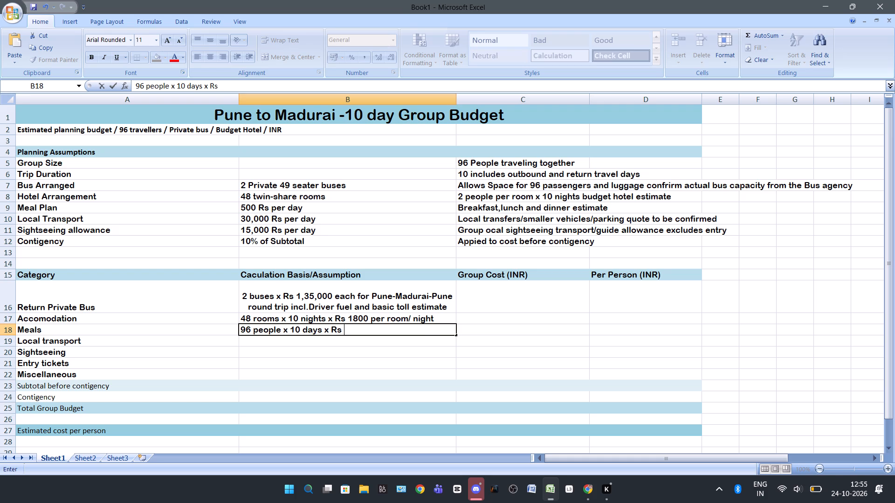
type("500")
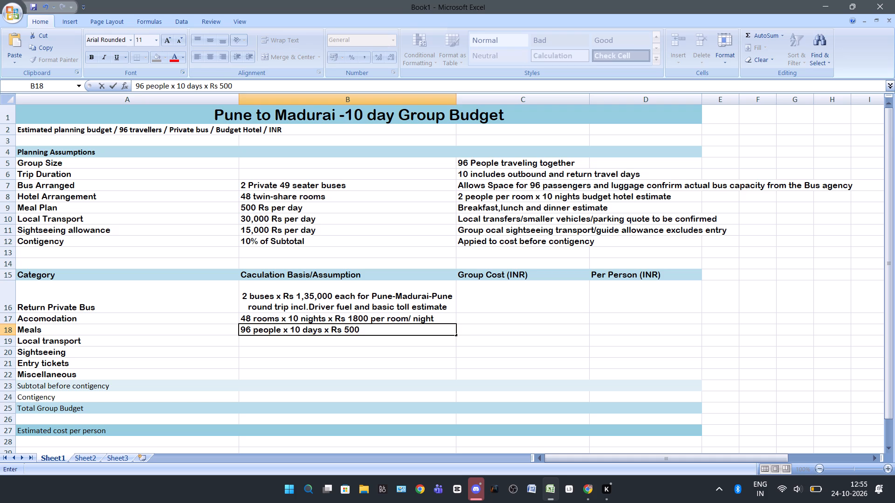
key("space")
type("/")
key("BackSpace")
key("slash")
type("person")
type("/days")
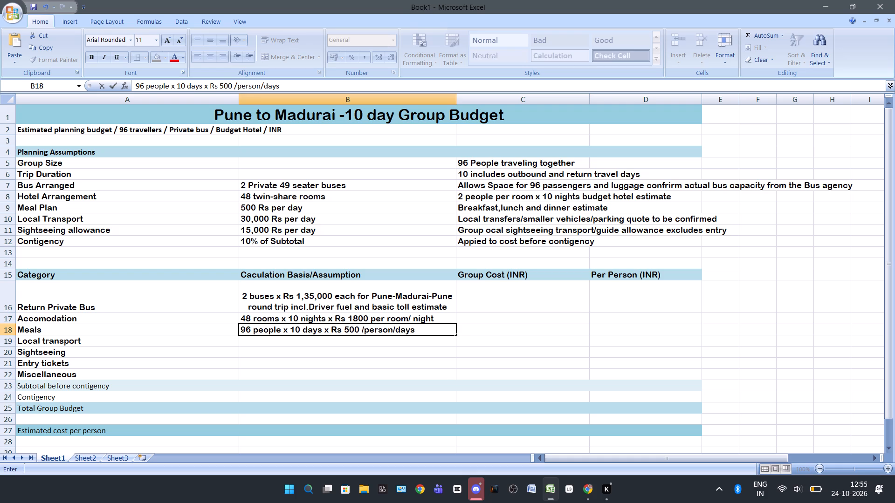
key("BackSpace")
key("Down")
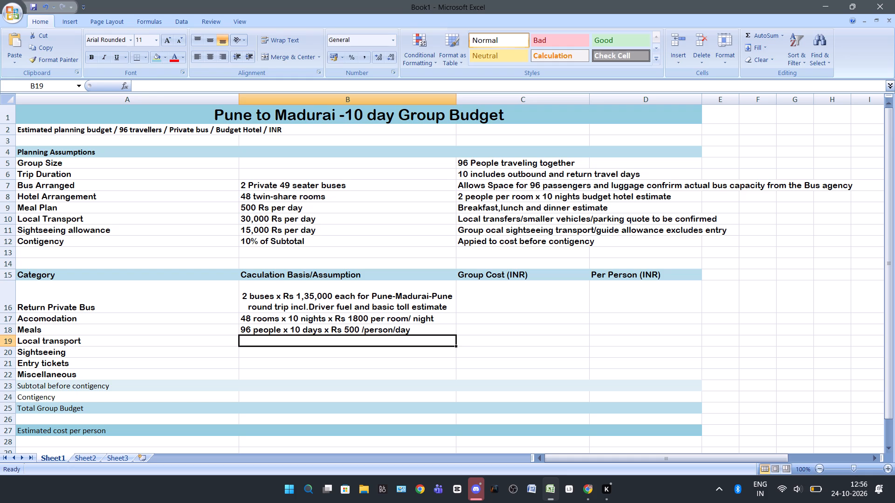
Enter "30,000/day x 8 Local use days" as the Local transport calculation basis in B19.
type("30,000")
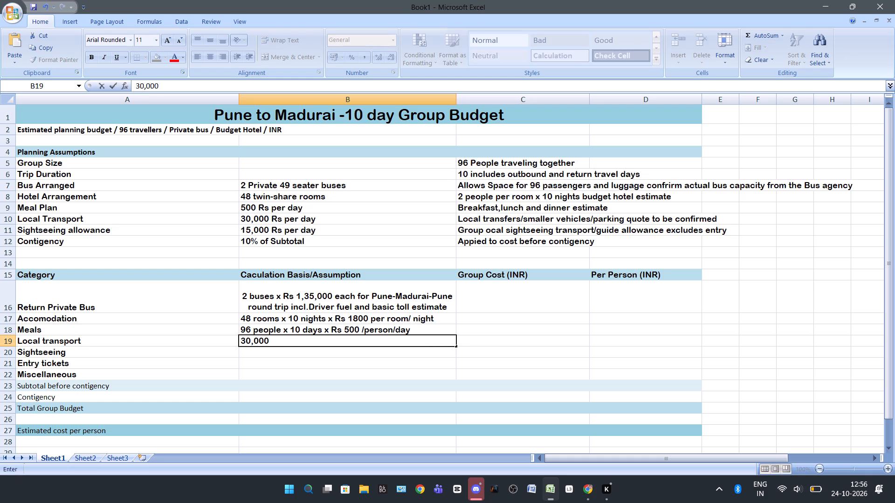
type("/days")
key("BackSpace")
key("x")
key("BackSpace")
key("space")
type("x")
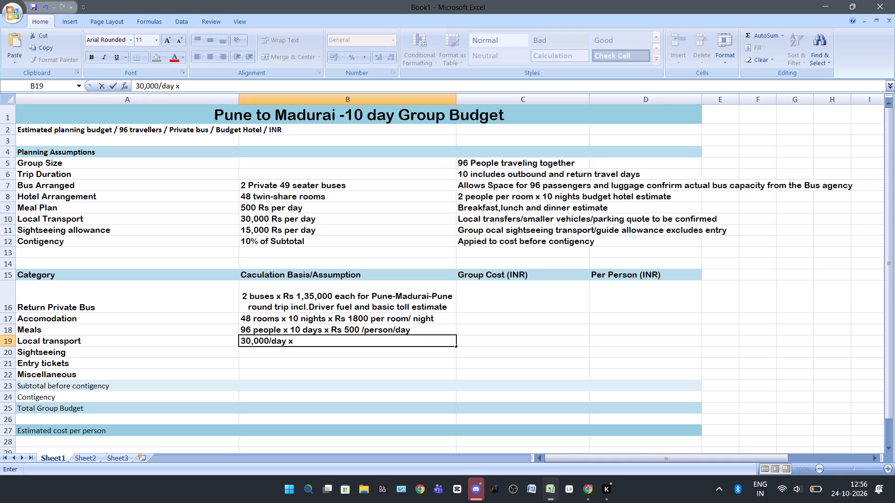
key("8")
key("BackSpace")
key("space")
type("8")
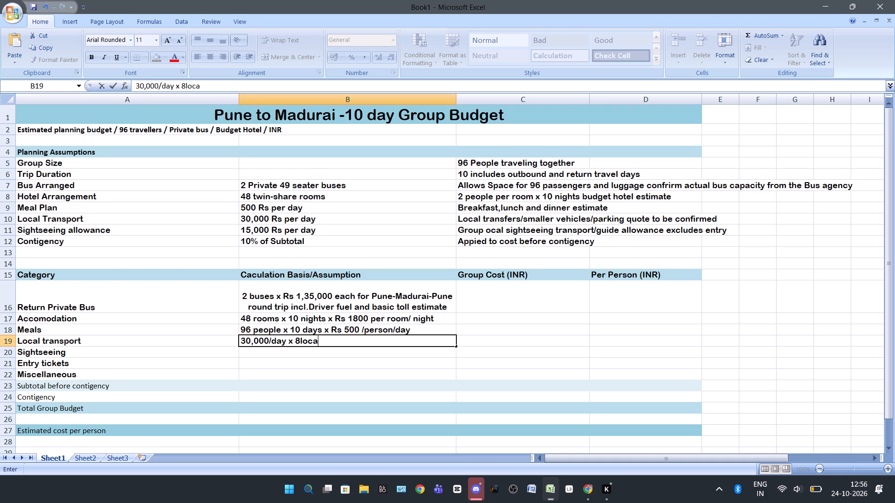
key("Pause")
key("Pause")
key("Pause")
key("BackSpace")
key("BackSpace")
key("BackSpace")
key("BackSpace")
key("BackSpace")
key("space")
type("LOC")
key("BackSpace")
key("BackSpace")
type("ocal")
key("space")
type("use")
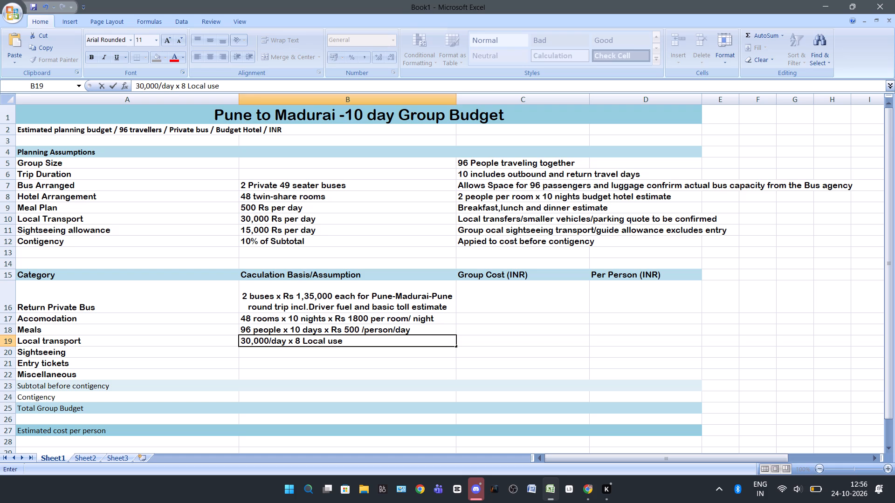
key("space")
type("days")
key("space")
Append the note "(travel miostly assumed would be on the bus" to the Local transport basis in B19.
type("(travel mist")
key("BackSpace")
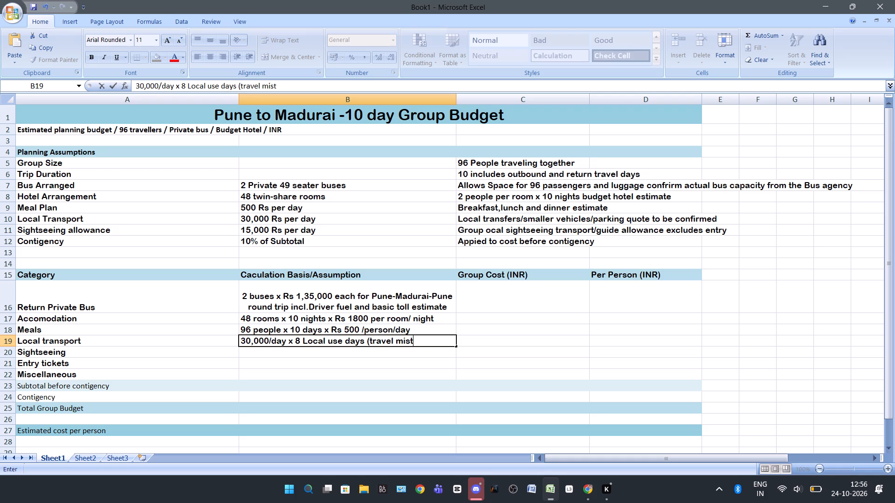
key("BackSpace")
type("ostlu")
key("space")
key("BackSpace")
key("BackSpace")
type("y assumed would be on the bus")
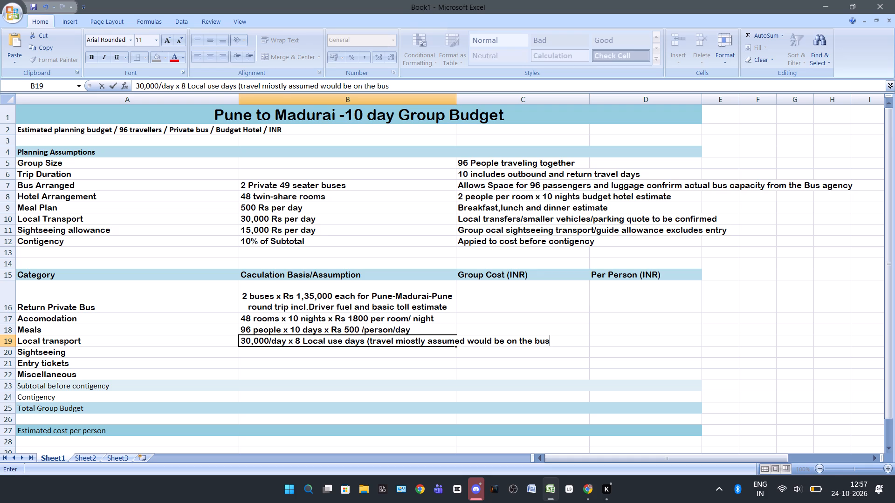
key("Return")
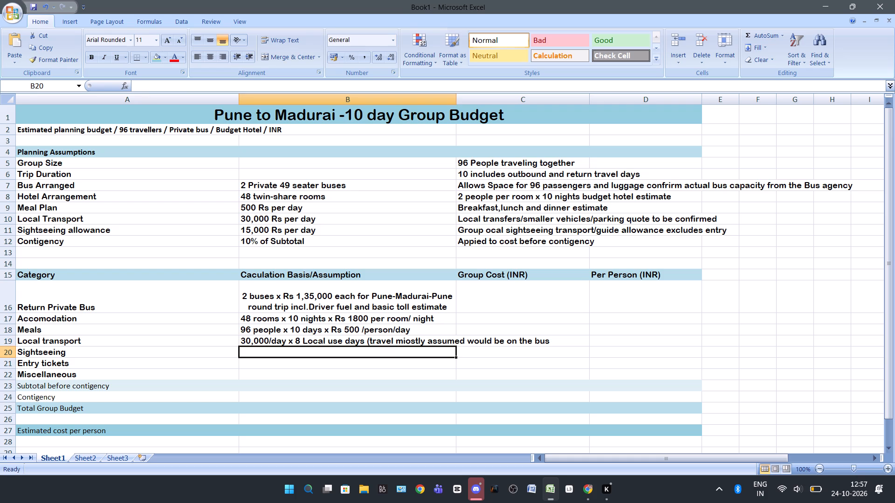
Enter "Rs 15,000/day x6 sightseeing" as the Sightseeing calculation basis in B20.
type("RS")
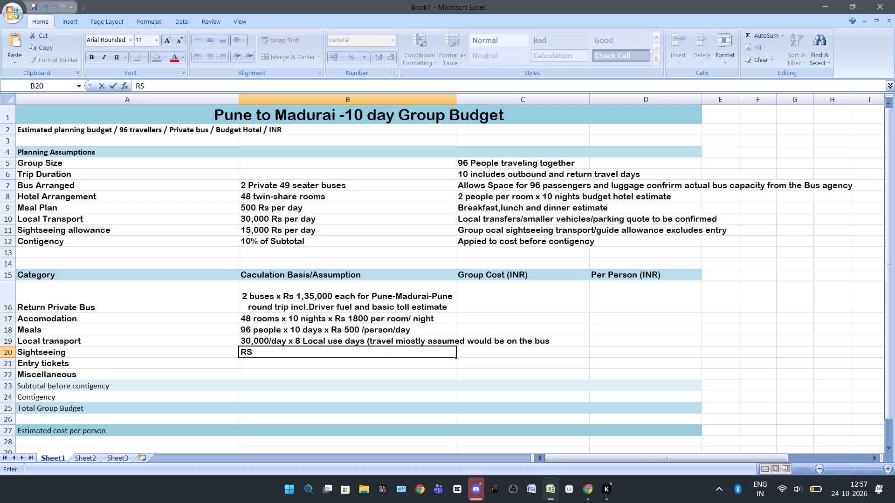
key("BackSpace")
type("s 15")
key("comma")
type("000")
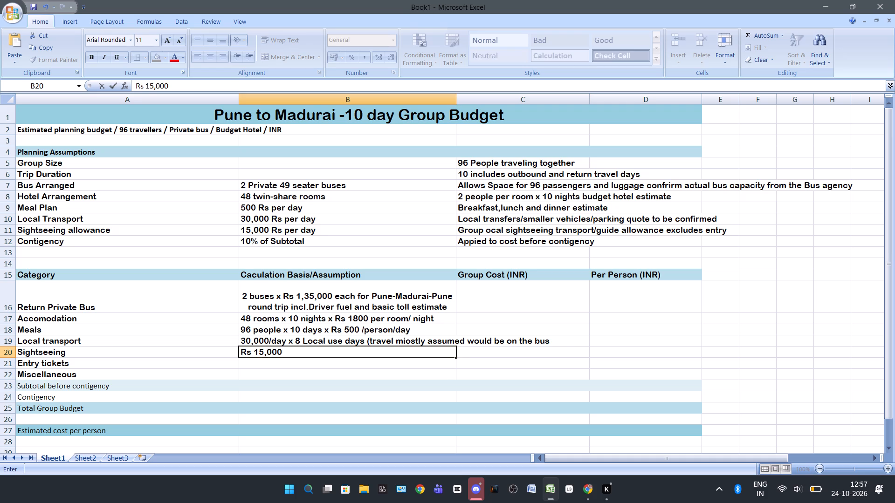
type("/day")
key("space")
type("x")
key("6")
type("sightseeing")
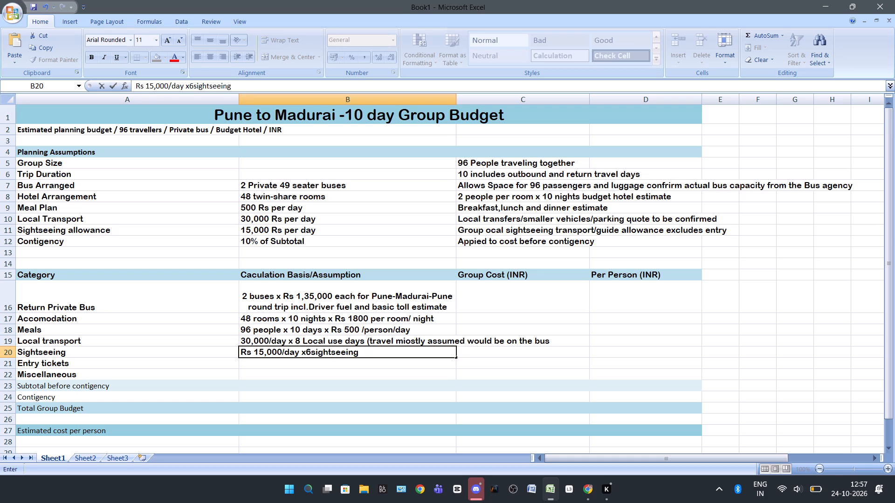
left_click(198, 91)
left_click(194, 85)
key("space")
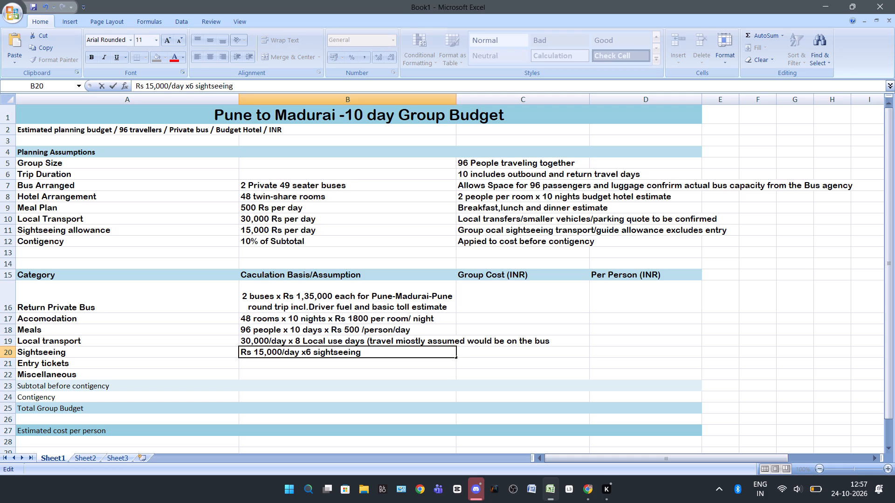
Complete the Sightseeing basis in B20 by appending "days (group allowance)".
left_click(258, 84)
key("space")
type("days")
key("space")
type("(group allowance")
key("shift+parenright")
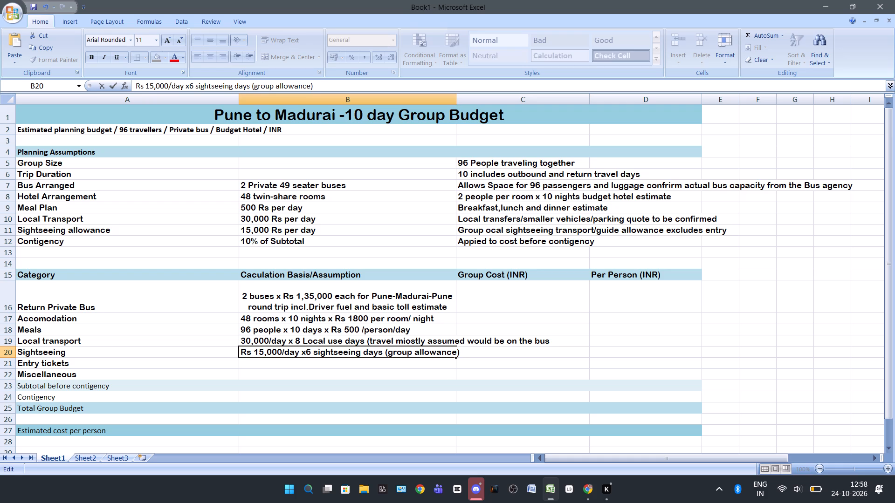
key("Return")
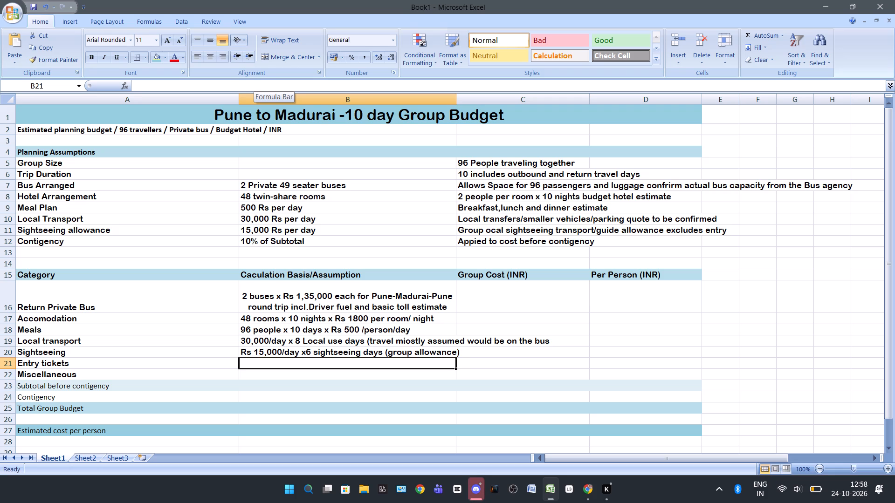
Begin the Entry tickets calculation basis in B21 with "96 people x Rs 500".
type("96")
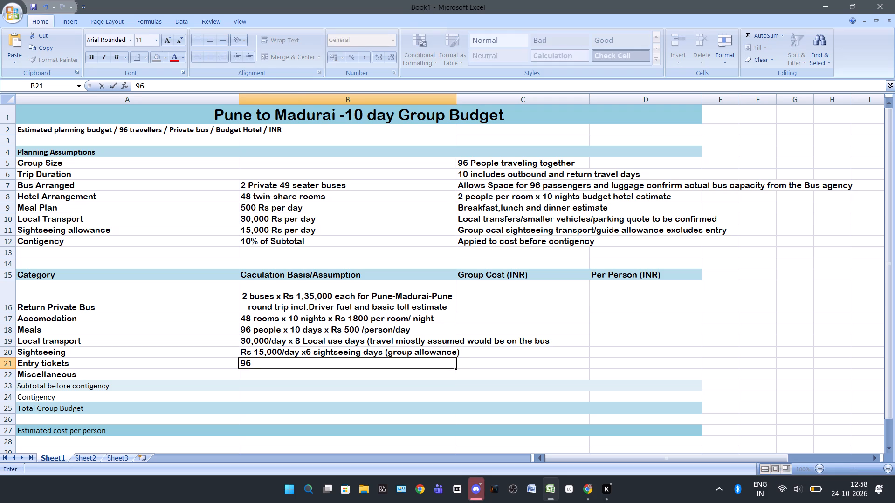
key("space")
type("peopl")
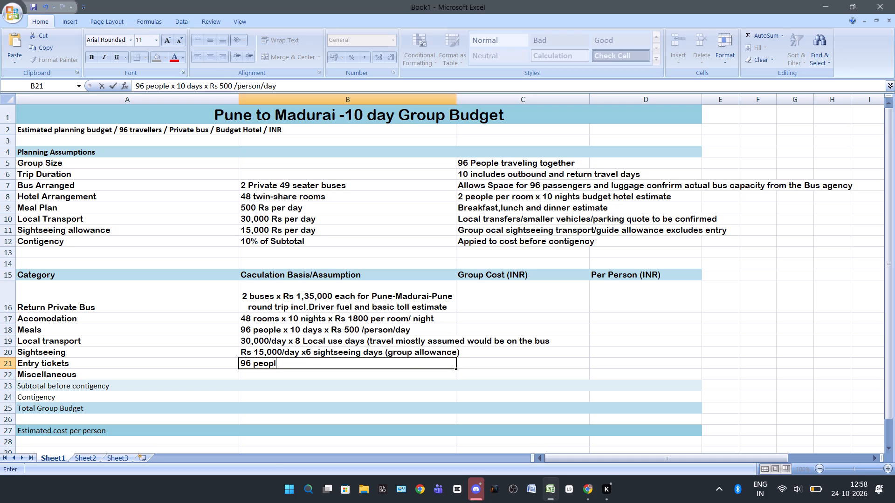
key("e")
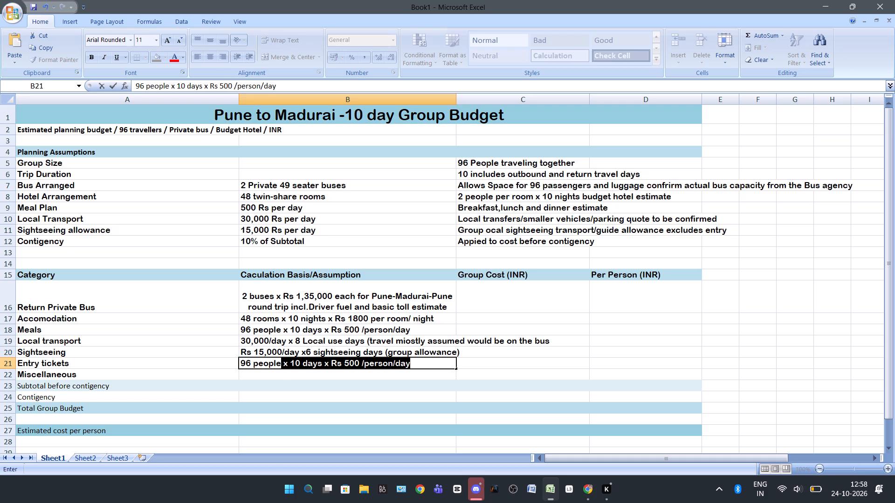
type("x")
key("space")
key("BackSpace")
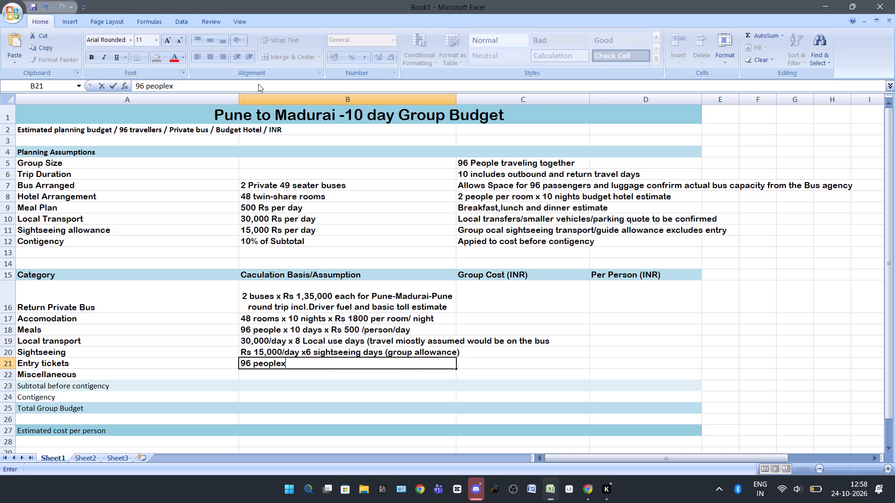
key("BackSpace")
key("space")
type("x")
key("space")
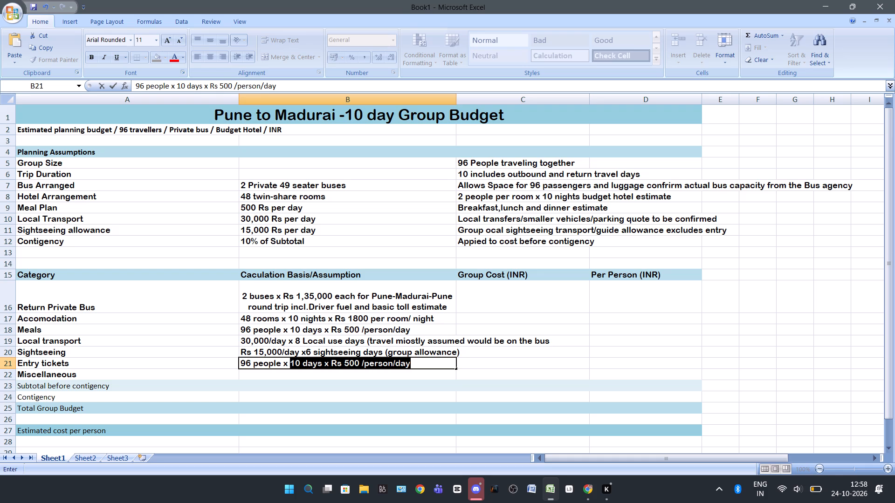
type("RS")
key("space")
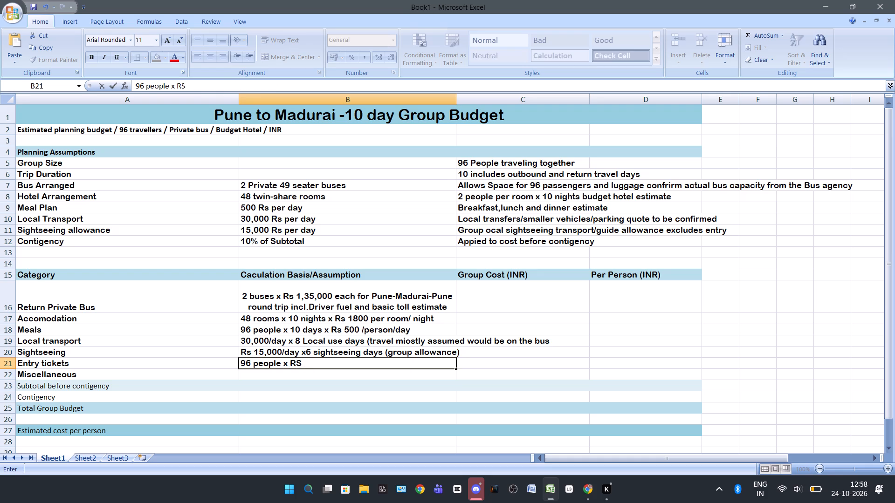
key("BackSpace")
key("BackSpace")
type("s 500")
Complete the Entry tickets basis in B21 by appending "total average ticket alowance/person".
key("space")
type("total aver")
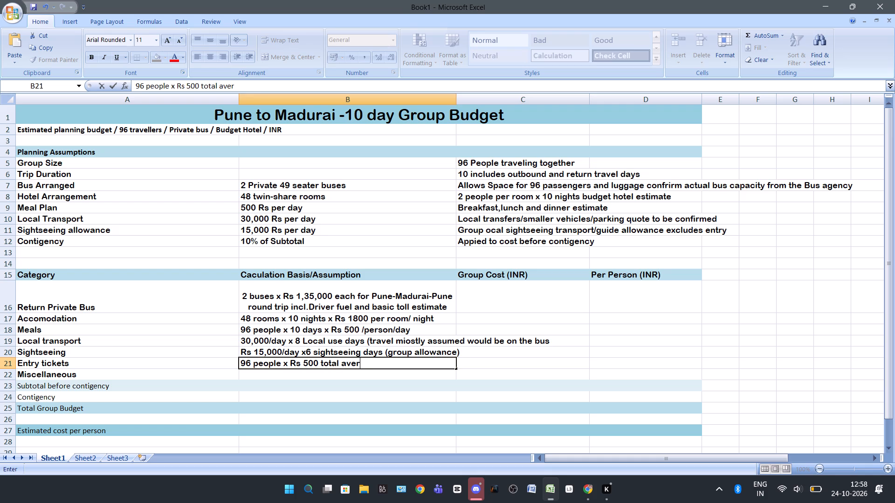
type("age")
key("space")
type("ticket alowance")
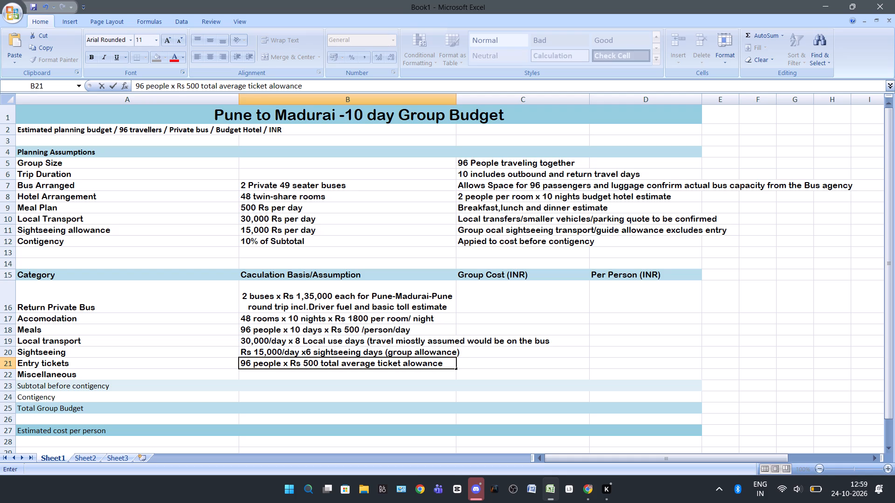
type("/person")
key("Return")
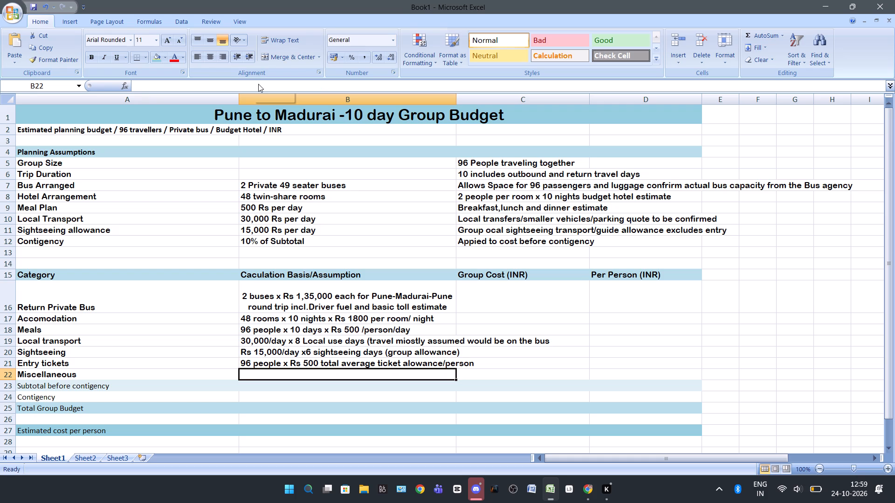
Begin the Miscellaneous calculation basis in B22 with "Water, first-aid".
type("water")
key("BackSpace")
key("BackSpace")
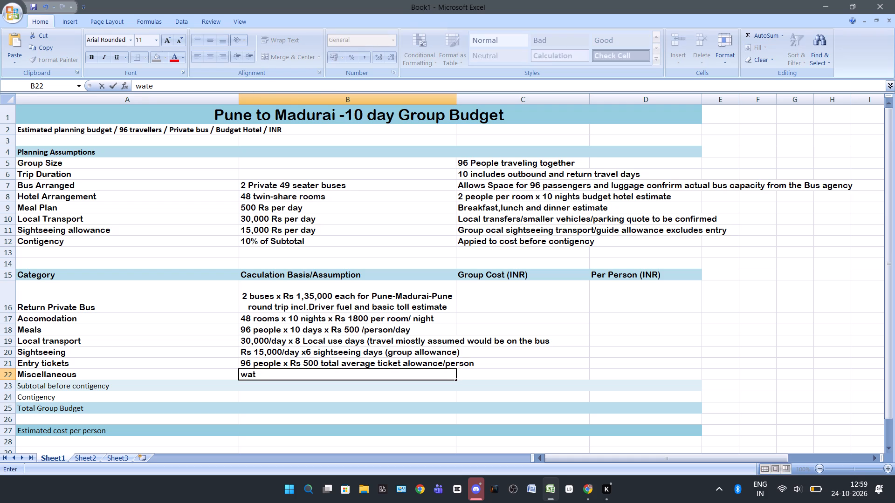
key("BackSpace")
key("BackSpace")
key("BackSpace")
type("Water")
key("comma")
key("space")
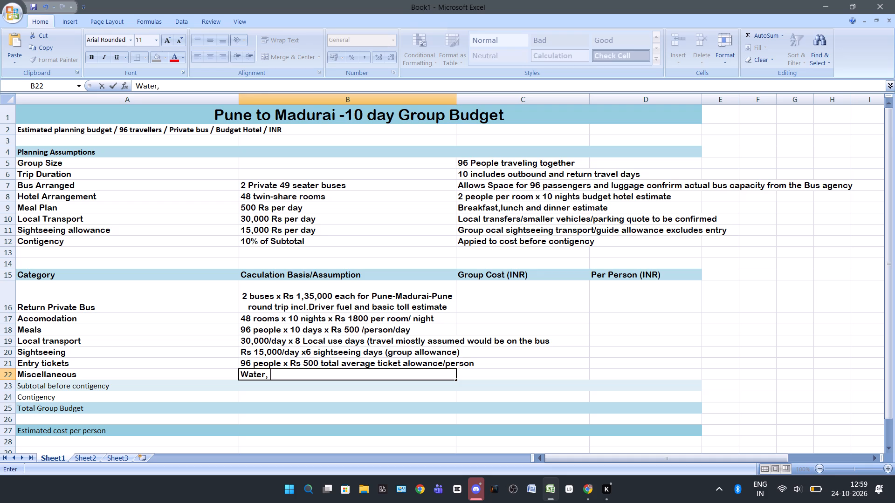
type("fists")
key("BackSpace")
key("BackSpace")
key("BackSpace")
type("rstai")
key("BackSpace")
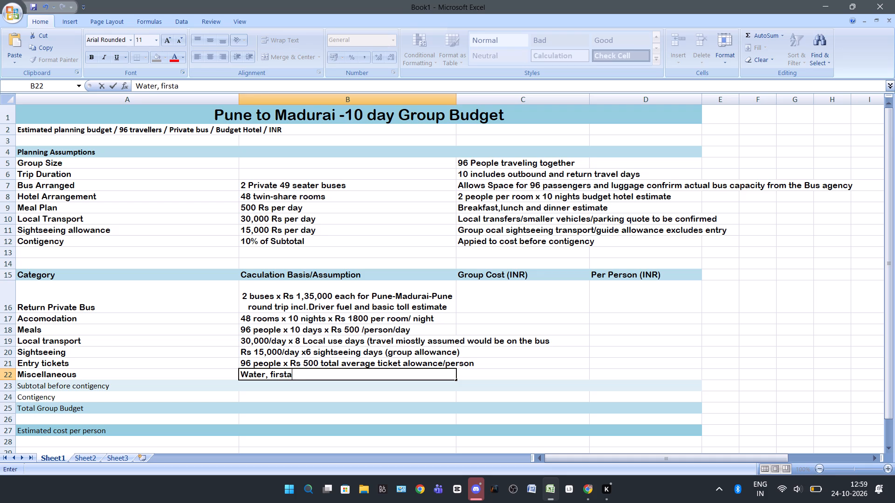
key("BackSpace")
key("minus")
type("aid")
Complete the Miscellaneous basis in B22 by appending ", parking extras,tips and small shared costs.".
key("space")
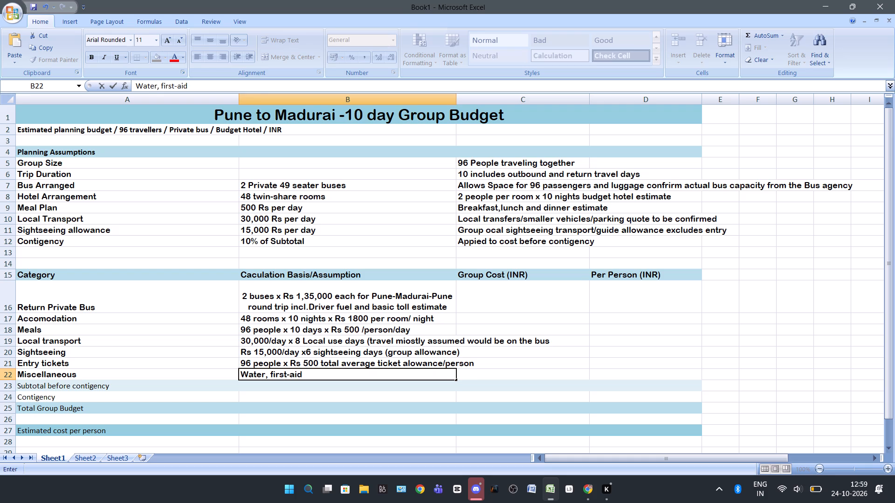
key("BackSpace")
type(", parking fee")
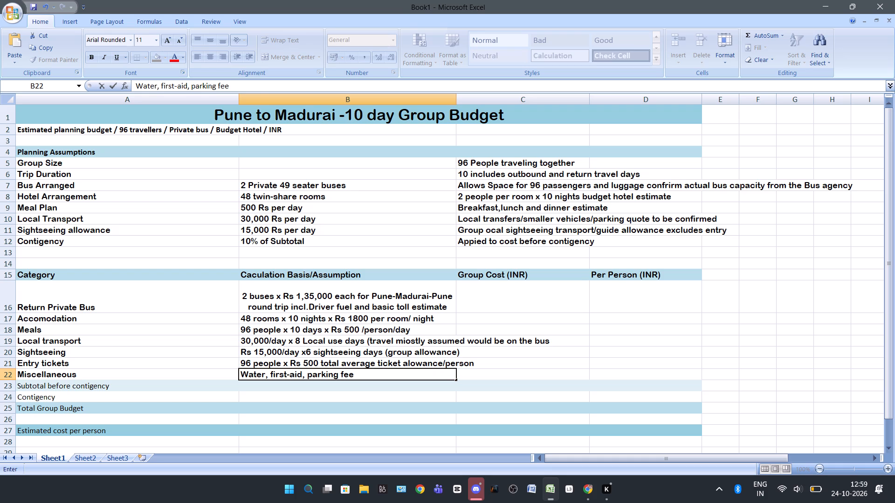
key("BackSpace")
key("BackSpace")
key("BackSpace")
type("extras")
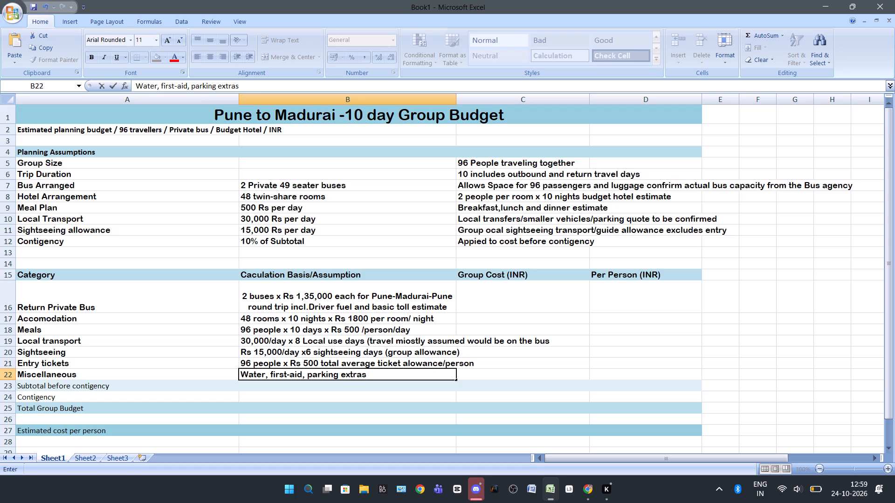
type(",tips")
key("space")
type("and sma")
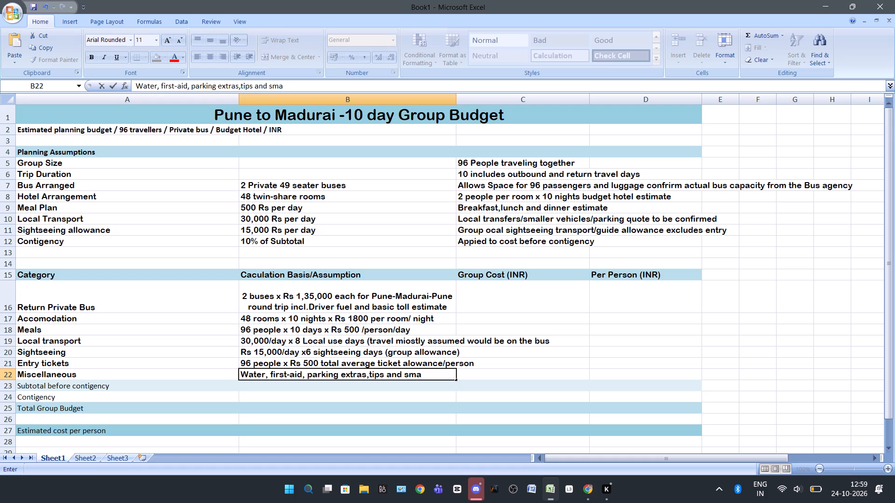
type("ll shared ci")
key("BackSpace")
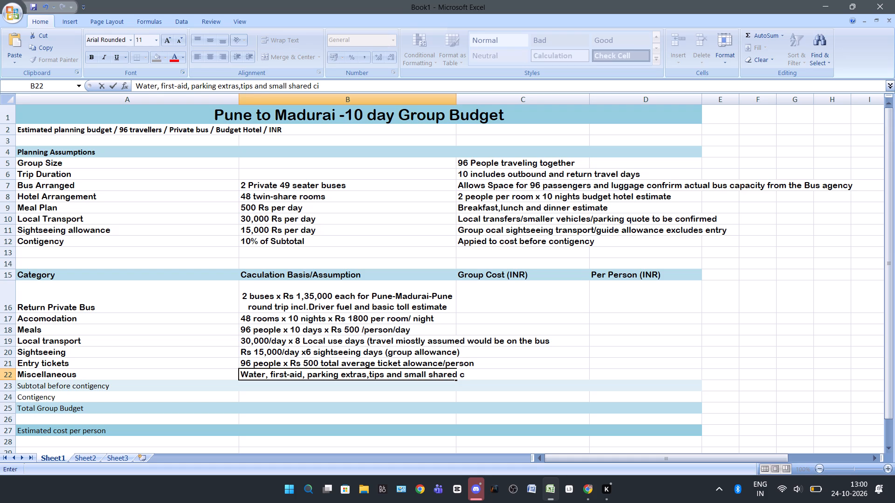
type("ost")
key("s")
key("period")
key("Page_Down")
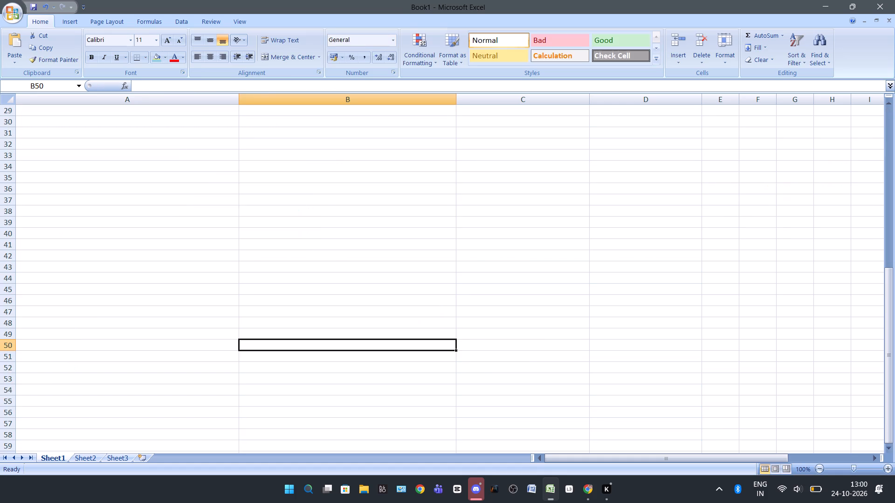
Apply text wrapping to all the calculation basis entries in B16:B22, from Return Private Bus to Miscellaneous.
key("Up")
key("Up")
key("Up")
key("Up")
key("Up")
key("Up")
key("Up")
key("Up")
key("Up")
key("Up")
key("Up")
key("Up")
key("Up")
key("Up")
key("Up")
key("Up")
key("Up")
key("Up")
key("Up")
key("Up")
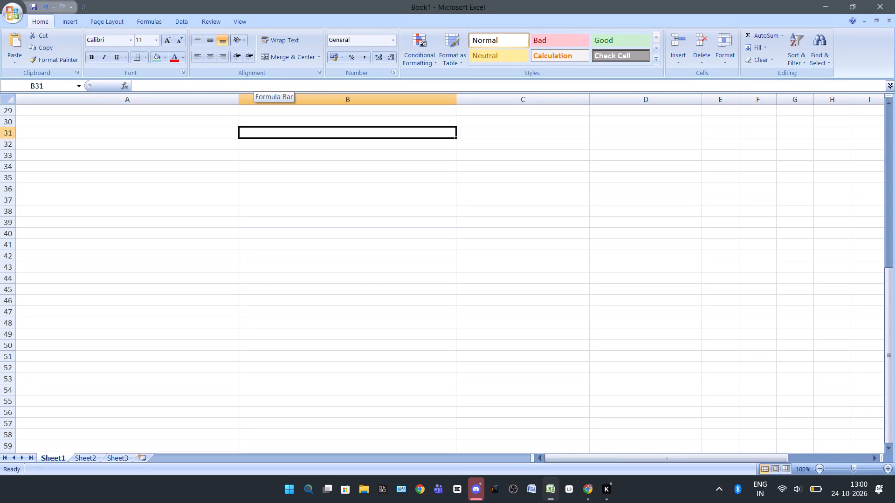
key("Down")
key("Down")
key("Down")
key("Down")
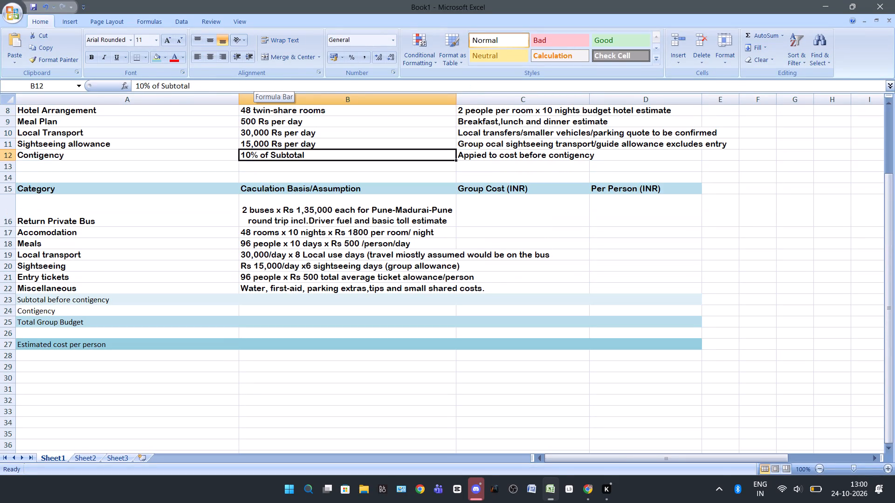
key("Down")
key("Down")
key("Down")
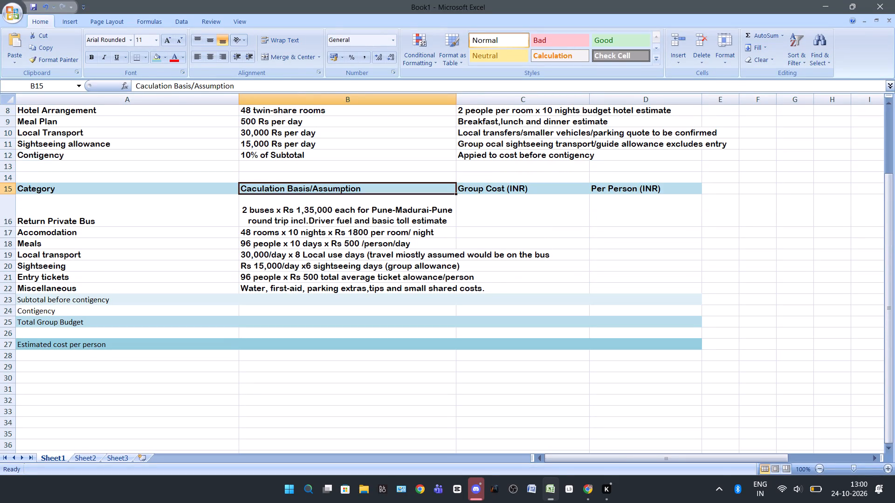
left_click_drag(289, 209, 347, 291)
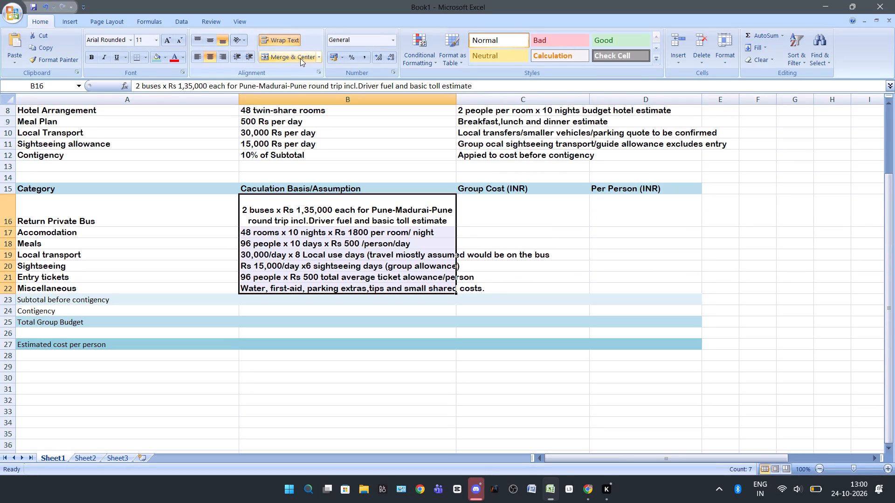
left_click(289, 41)
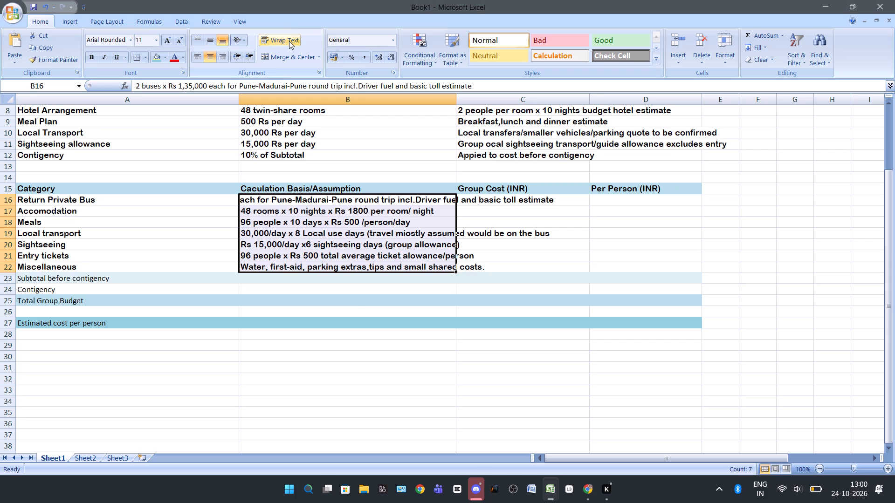
left_click(289, 41)
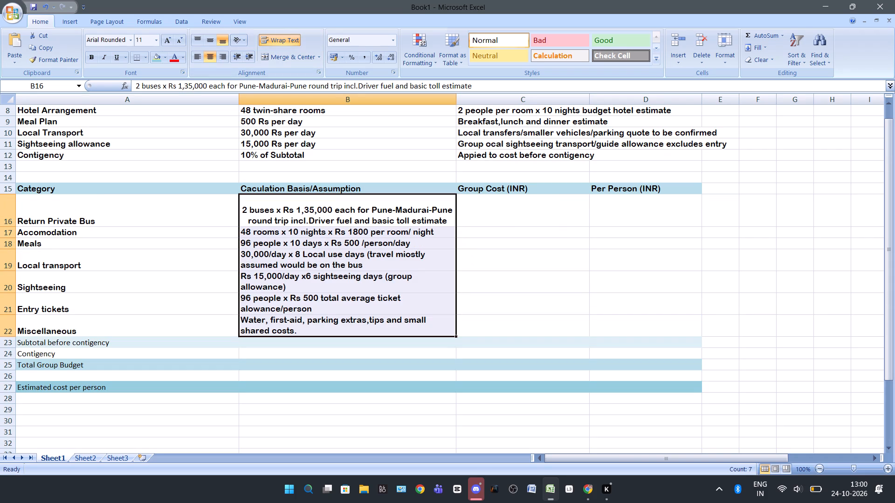
left_click(362, 344)
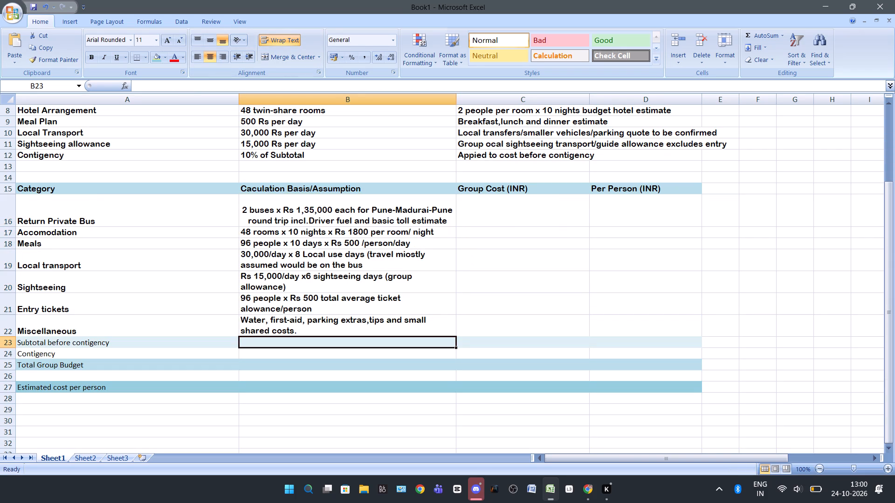
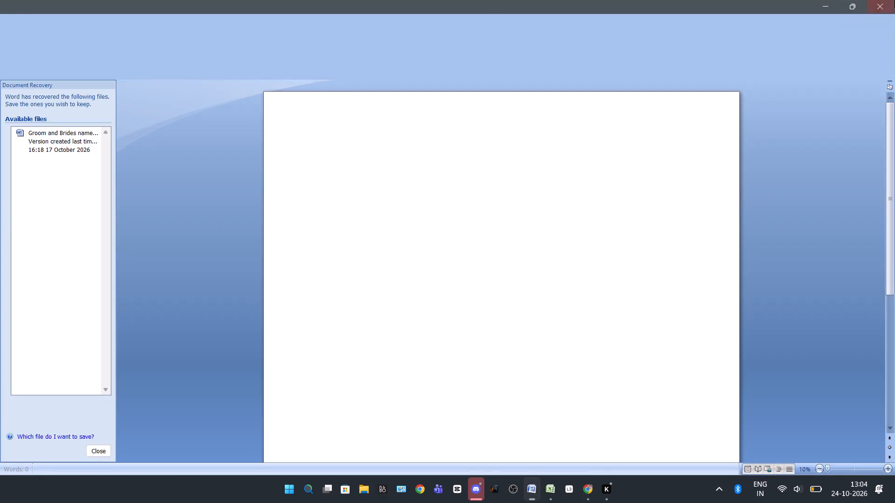
Close the blank Word document and return to the Excel budget workbook.
left_click(881, 7)
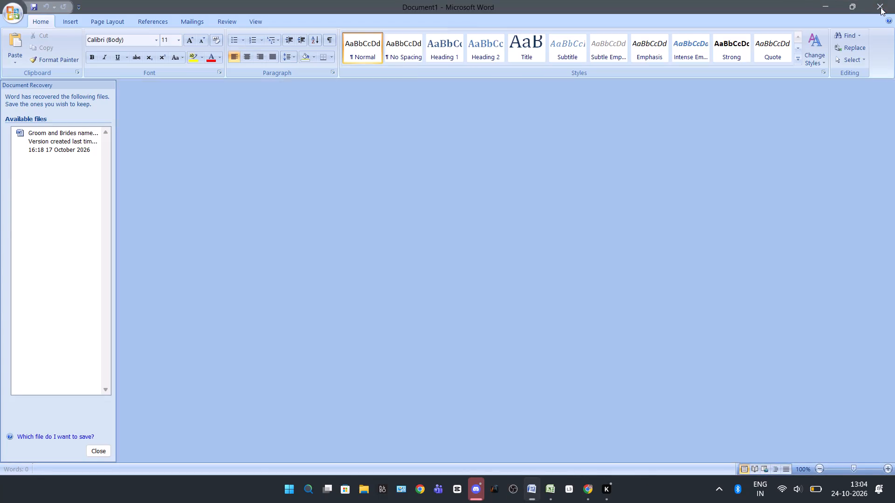
left_click(760, 260)
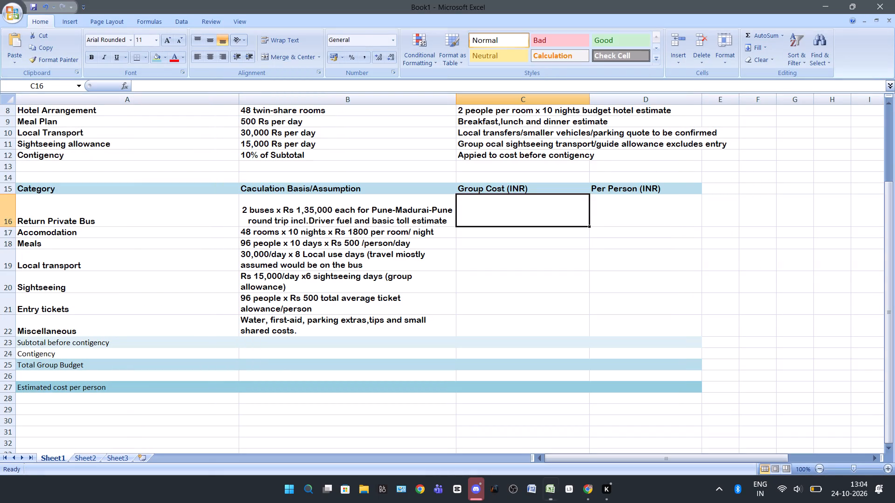
Enter the Return Private Bus group cost in C16 with the formula =sum(2*135000).
left_click(521, 208)
left_click(507, 211)
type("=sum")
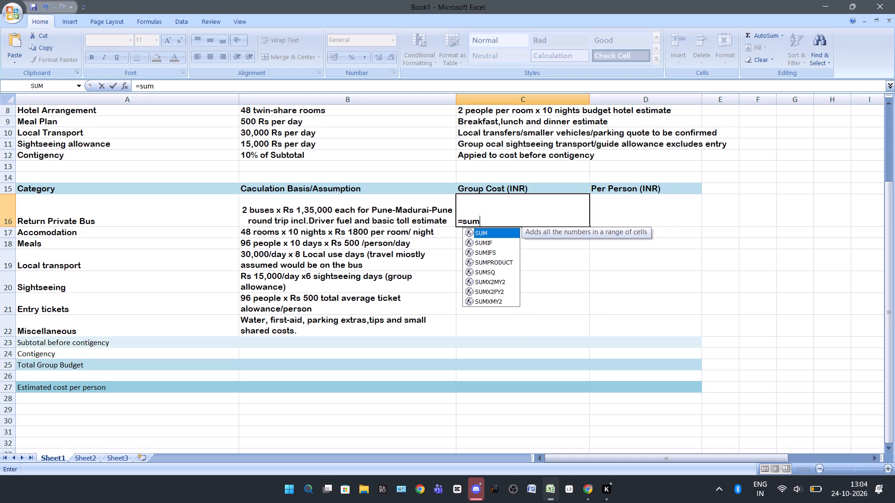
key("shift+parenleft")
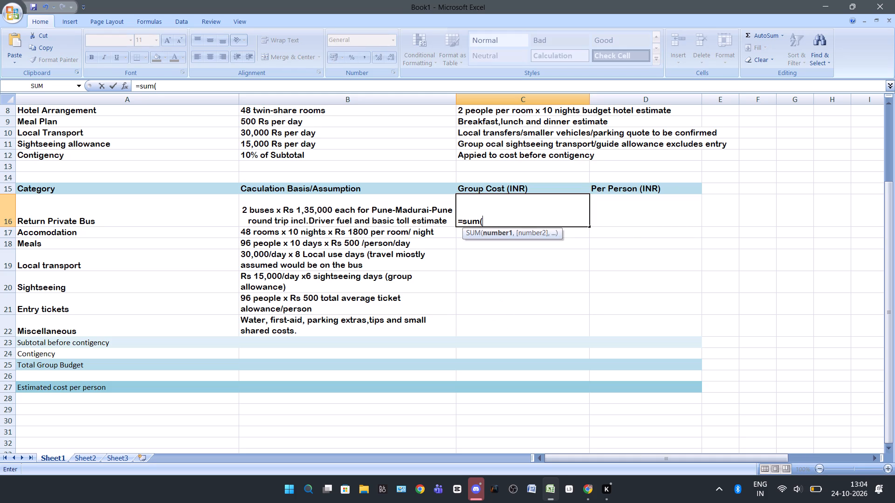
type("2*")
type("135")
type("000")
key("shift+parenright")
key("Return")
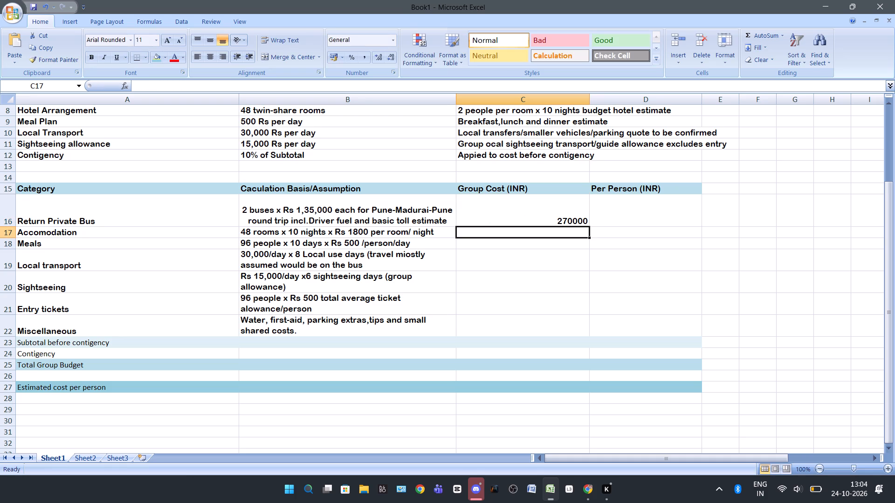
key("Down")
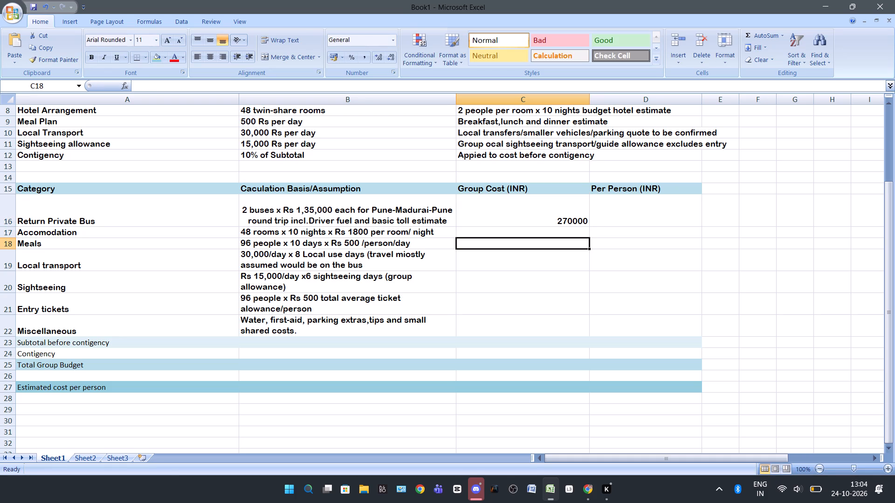